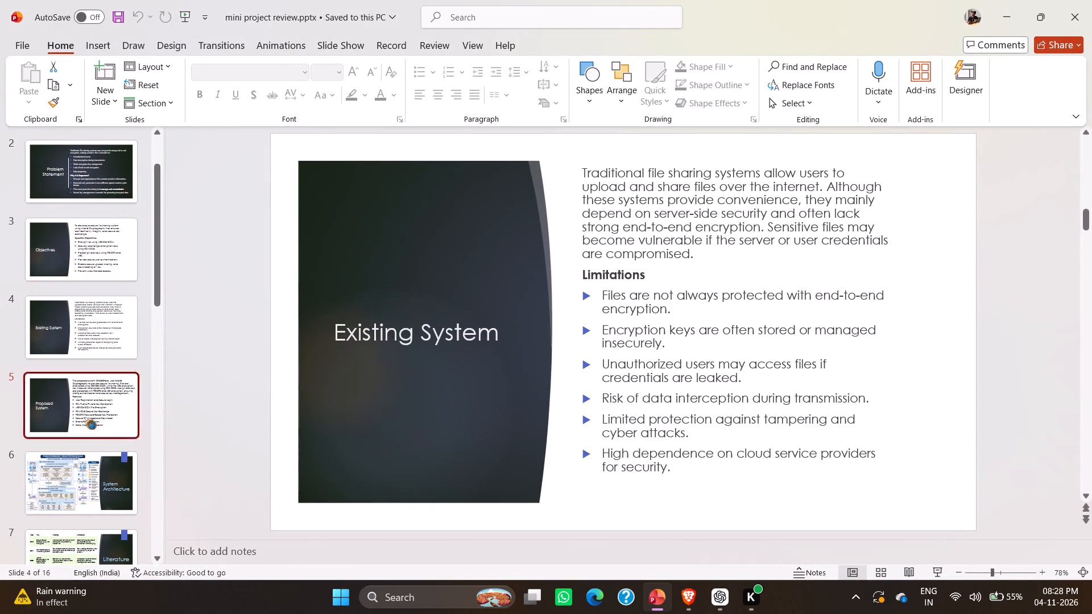
click(107, 307)
click(105, 396)
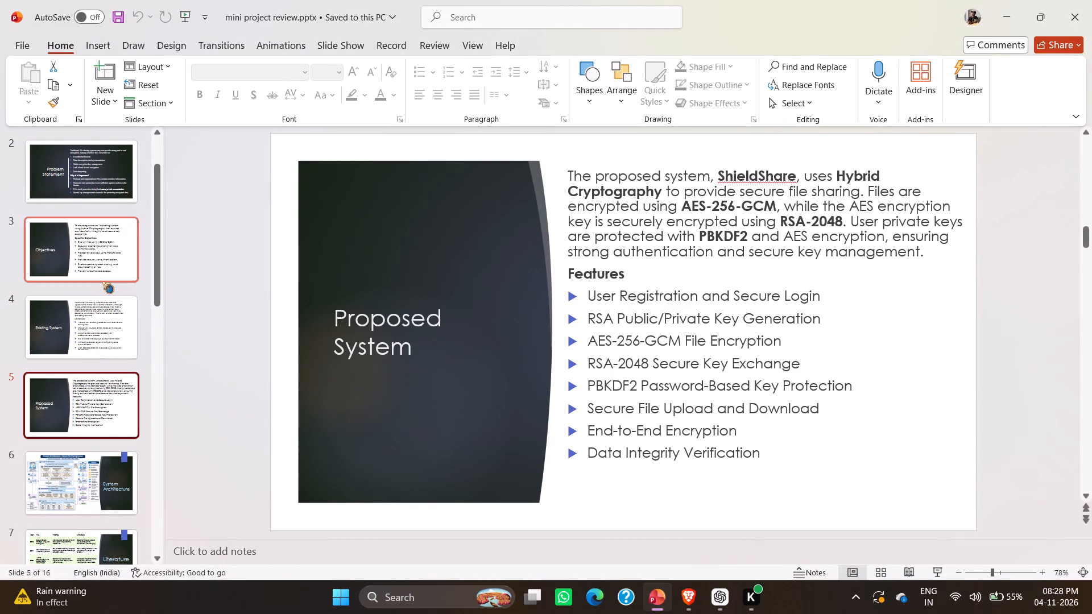
click(105, 322)
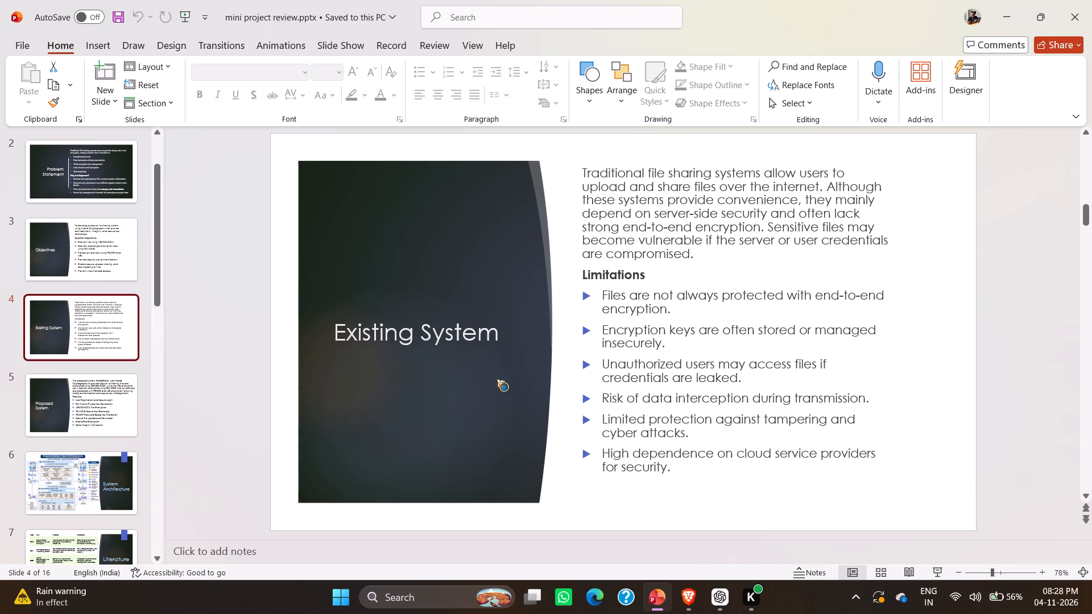
click(67, 403)
click(71, 491)
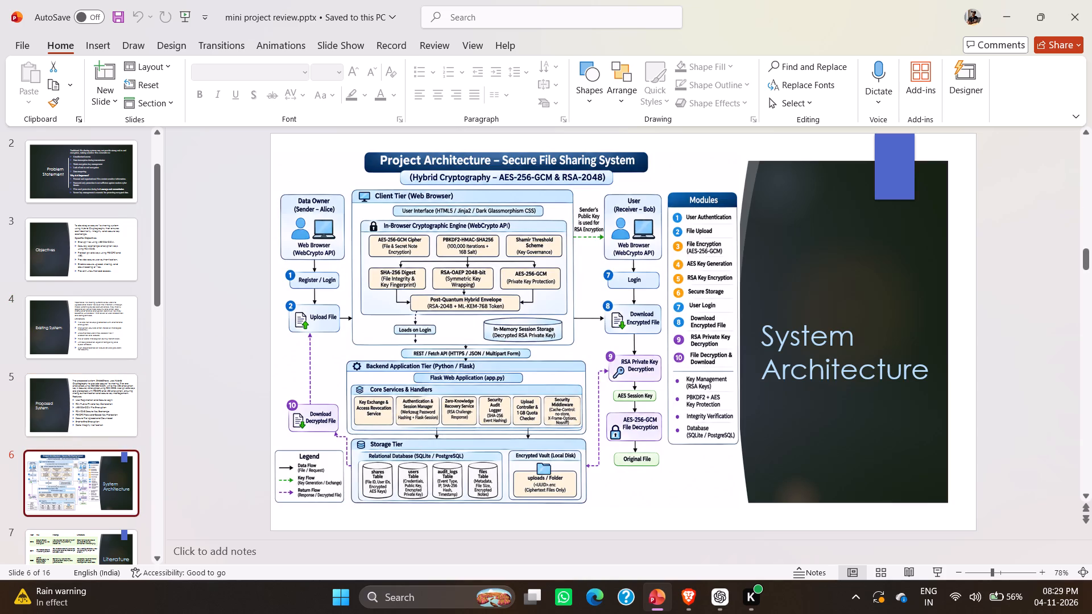
scroll(750, 298, down, 2)
scroll(121, 466, down, 1)
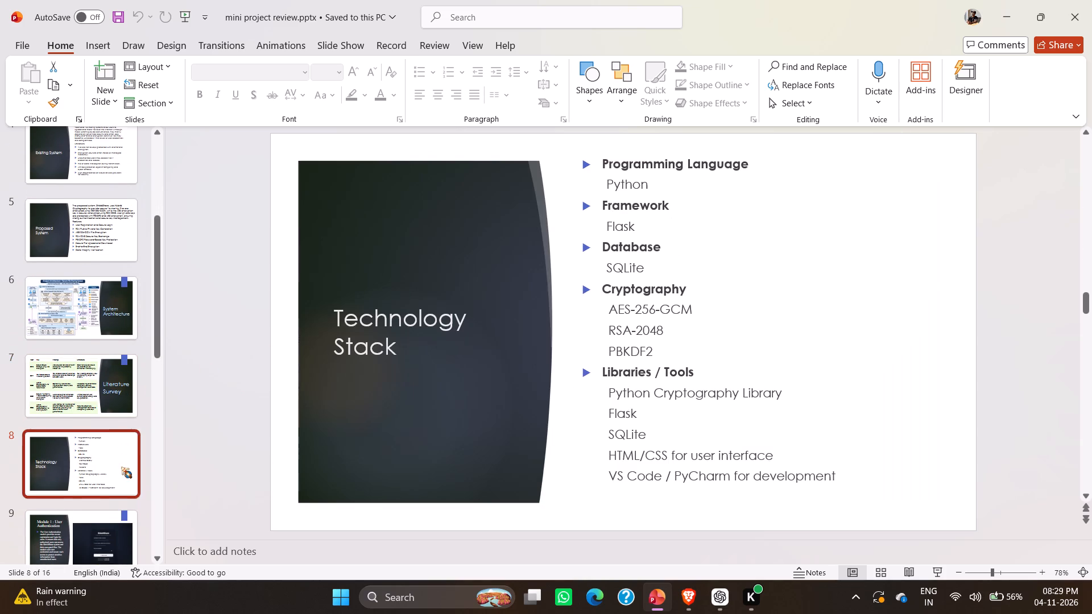
On the Module 1: User Authentication slide, remove the description's bullet and justify the paragraph.
click(99, 517)
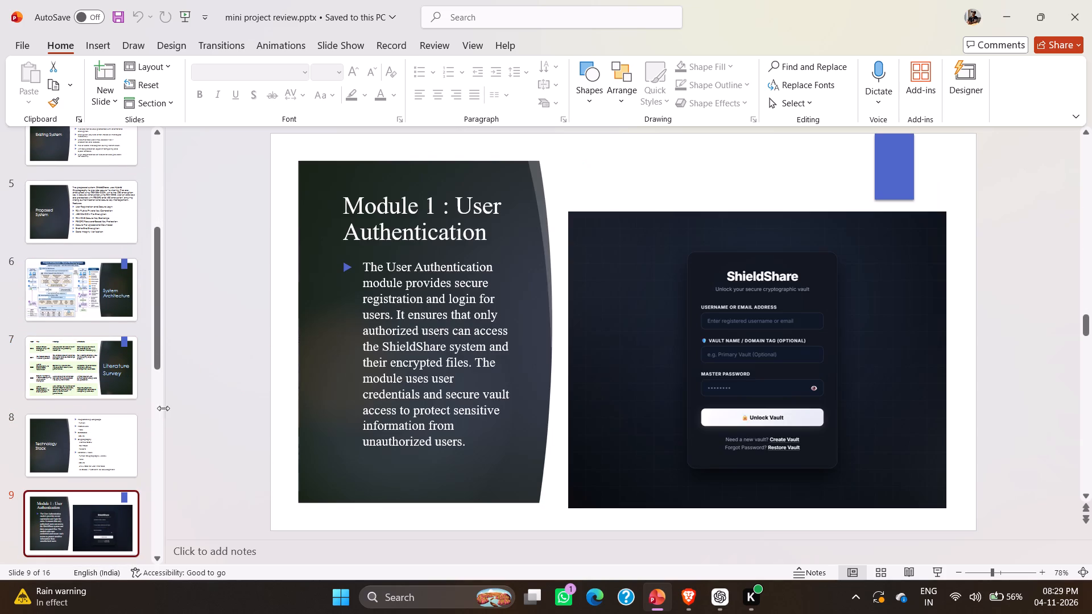
scroll(163, 408, down, 3)
click(449, 323)
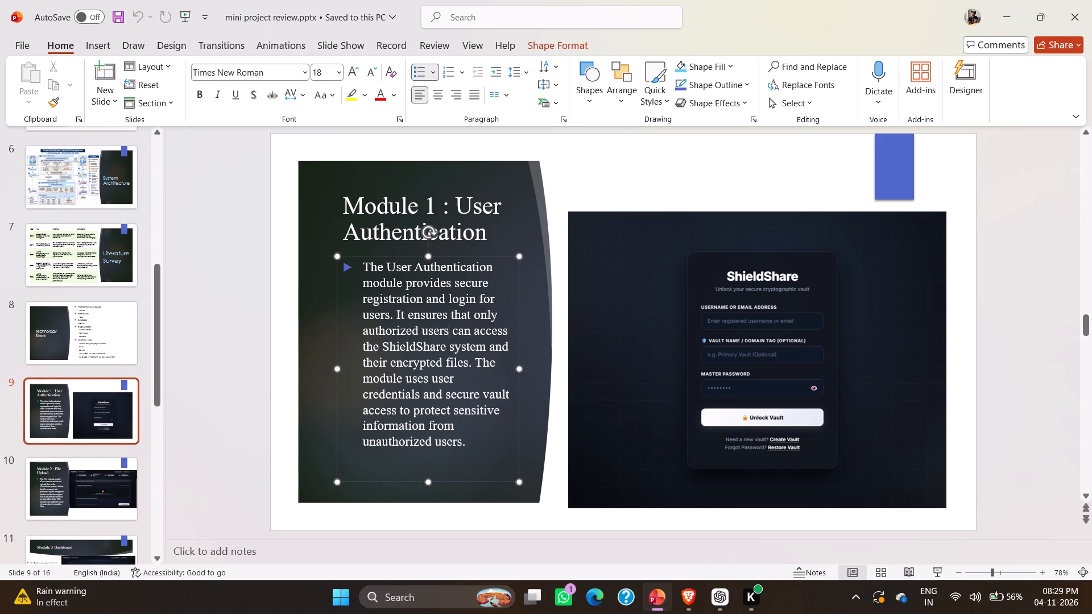
click(365, 262)
key(BackSpace)
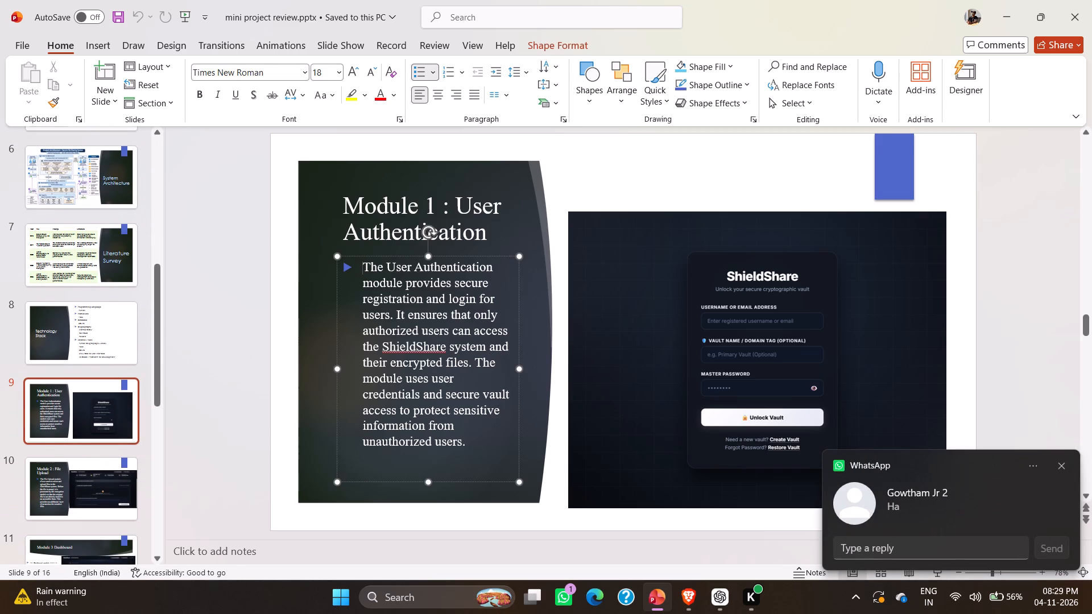
drag(342, 271, 368, 363)
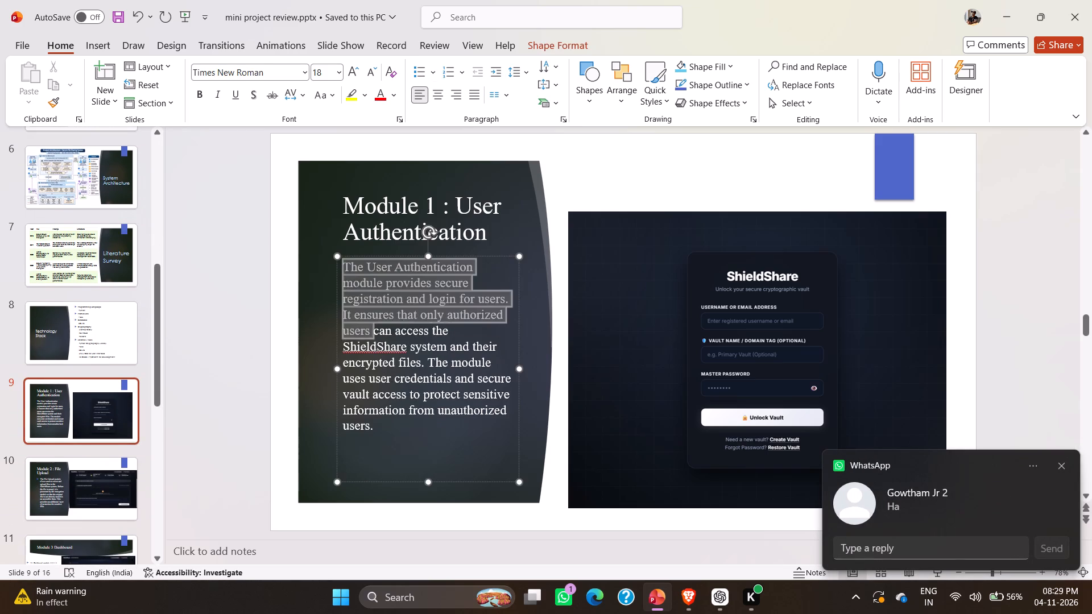
drag(368, 363, 364, 432)
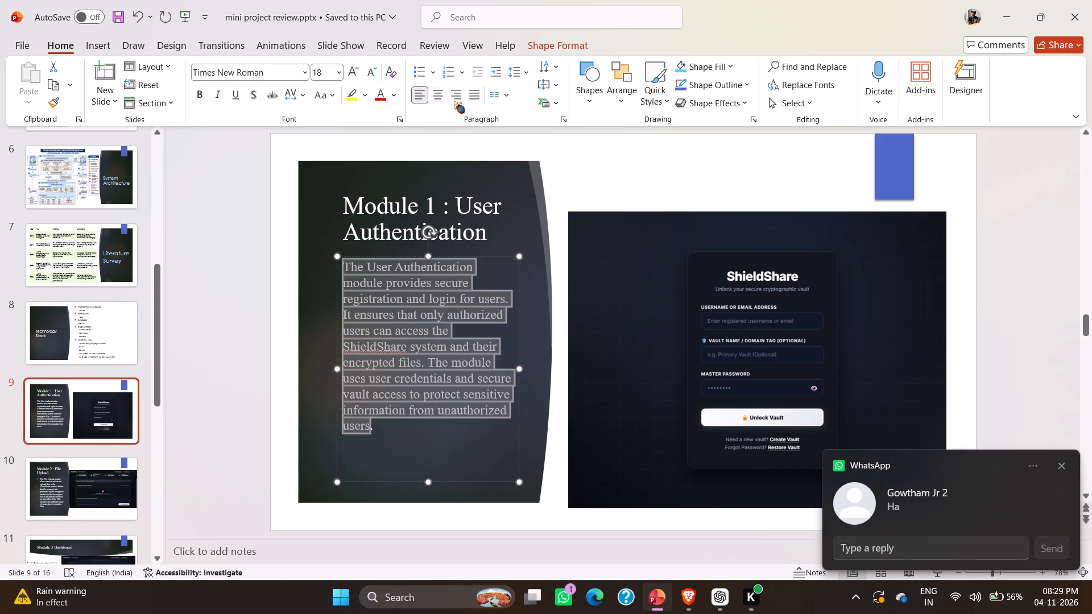
click(475, 98)
click(237, 349)
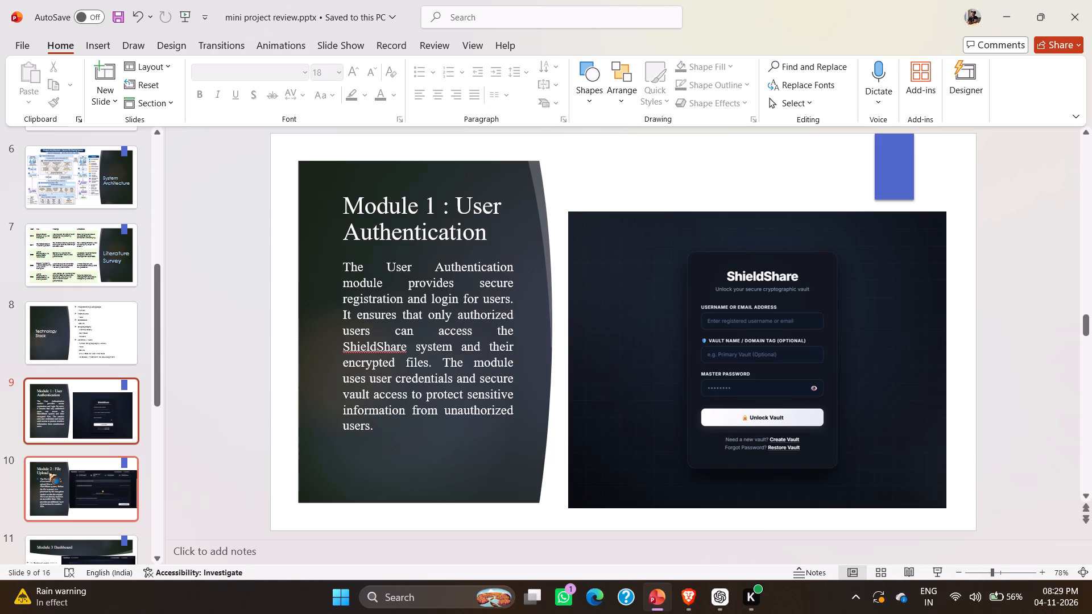
On the Module 2: File Upload slide, remove the description's bullet and justify the paragraph.
click(50, 486)
click(376, 283)
click(361, 263)
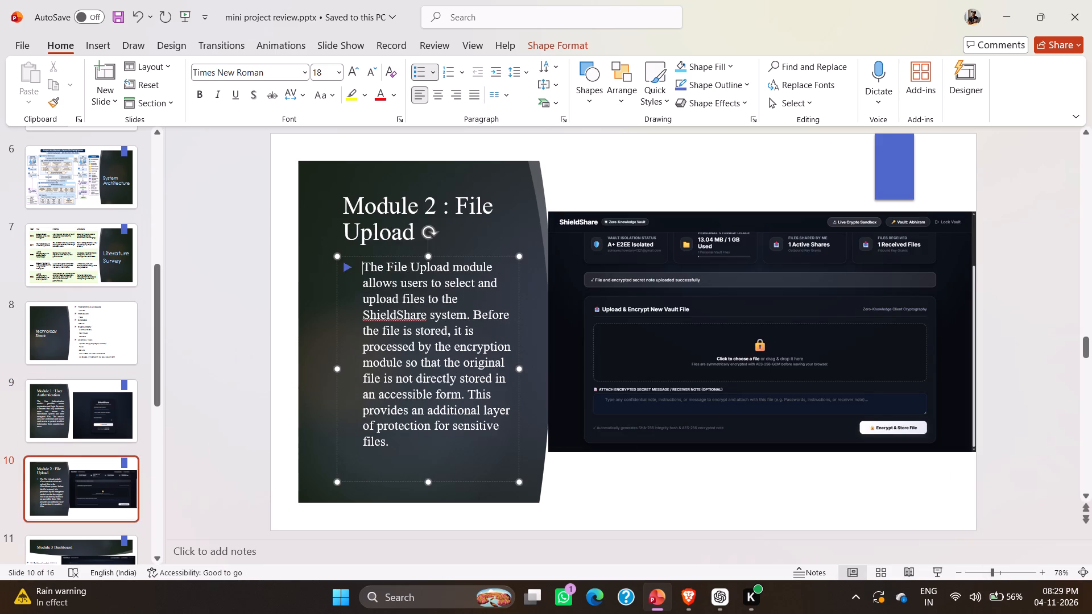
key(BackSpace)
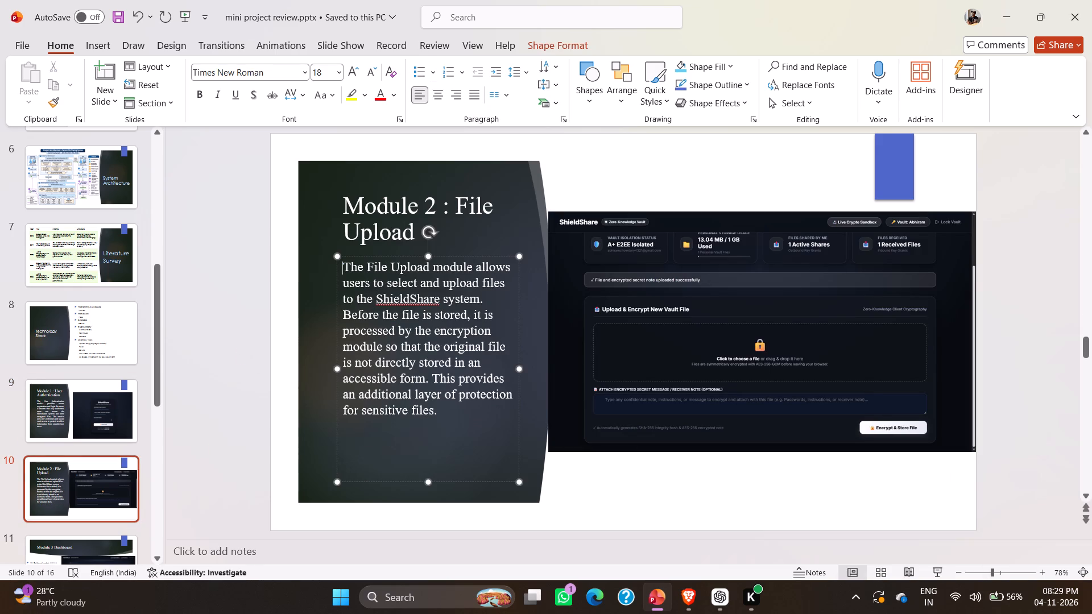
drag(350, 262, 353, 267)
drag(344, 267, 419, 377)
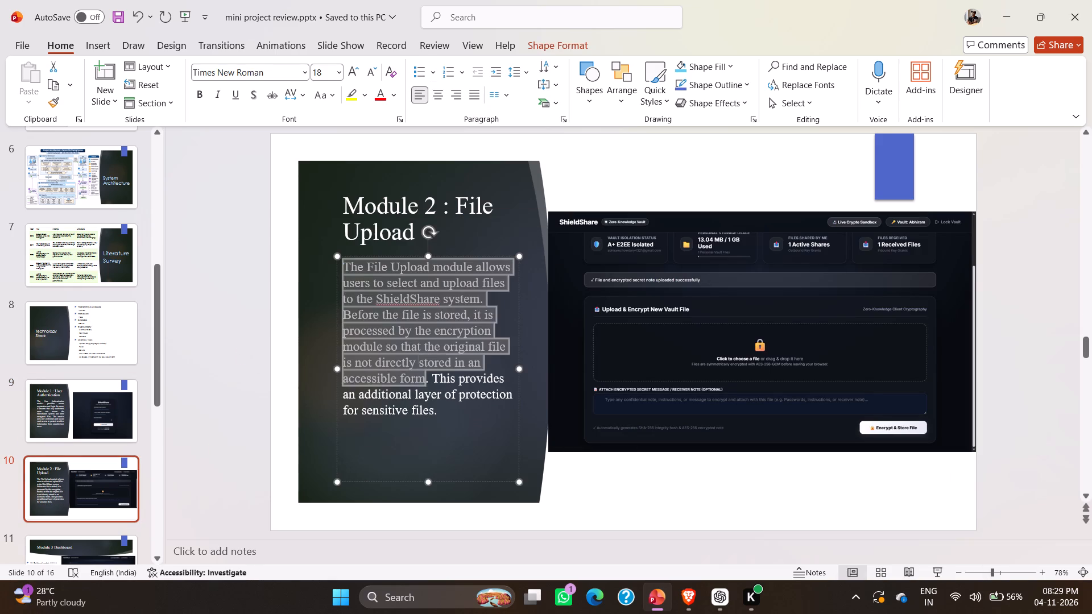
drag(419, 377, 434, 418)
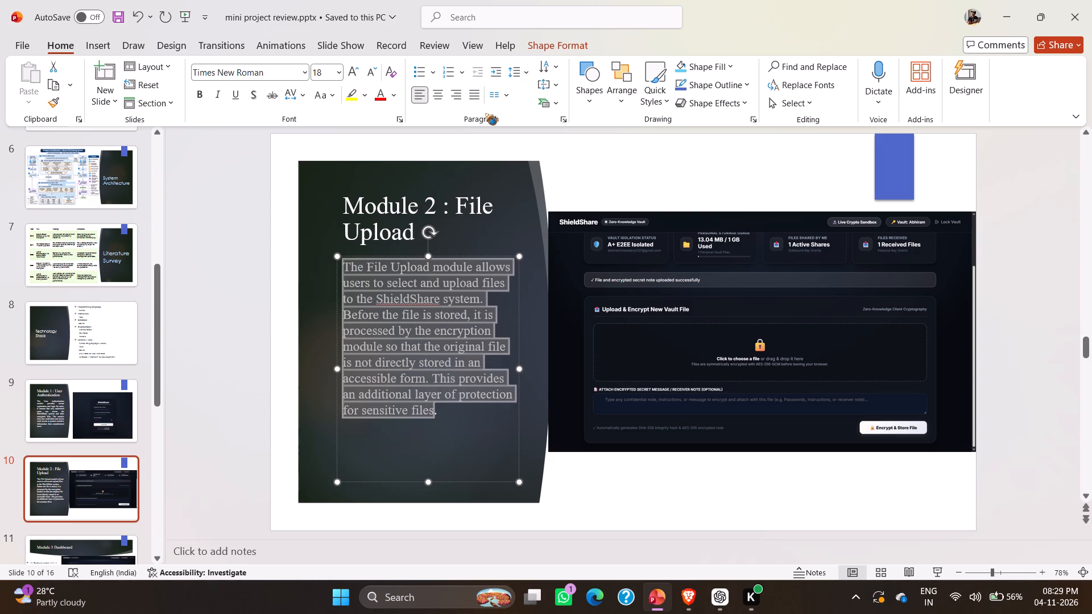
click(474, 98)
click(247, 312)
On the Module 4: Secure File Receiving & Access slide, remove the description's bullet and shorten its text box from the bottom.
scroll(67, 453, down, 1)
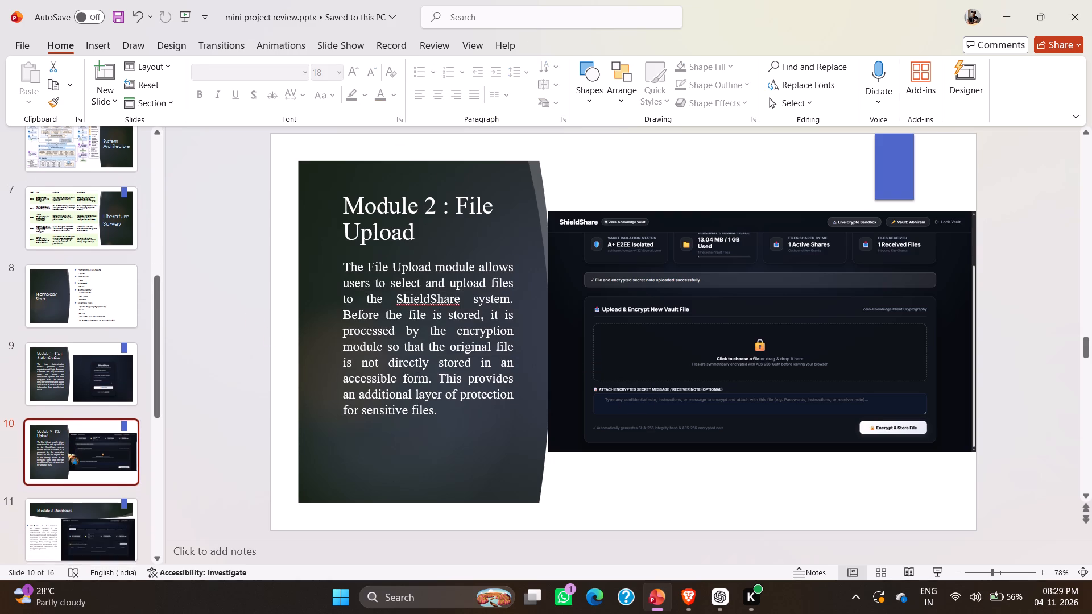
scroll(67, 453, down, 2)
click(67, 454)
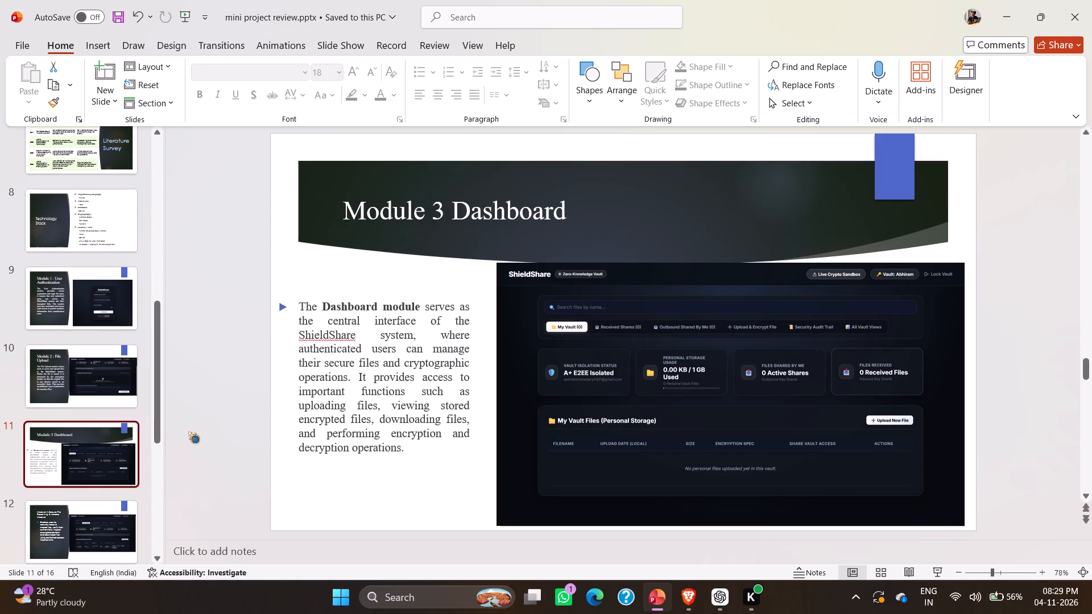
scroll(131, 453, down, 3)
click(72, 426)
click(362, 262)
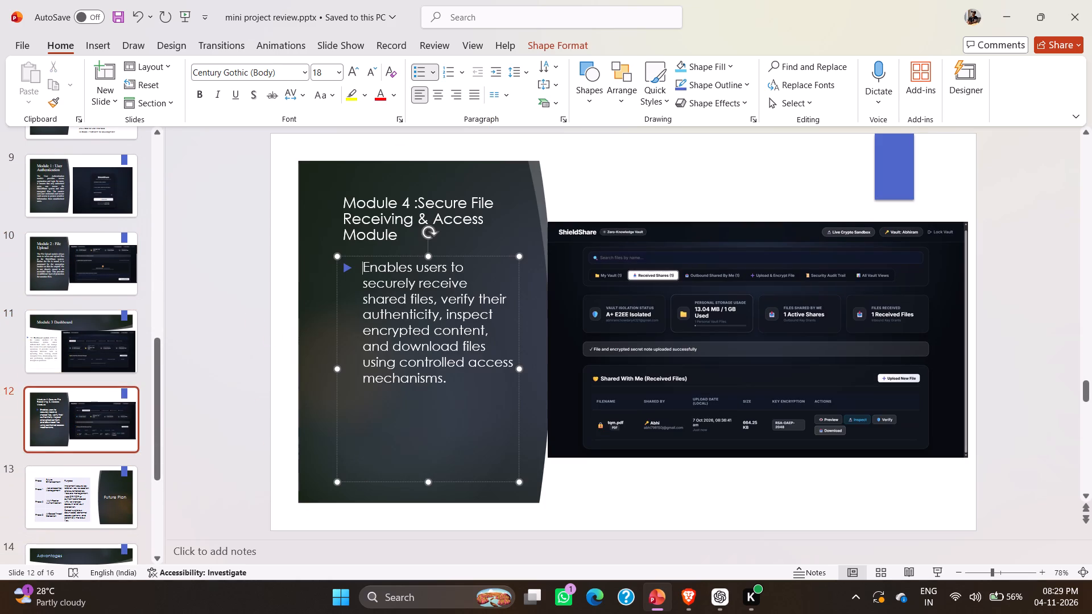
key(BackSpace)
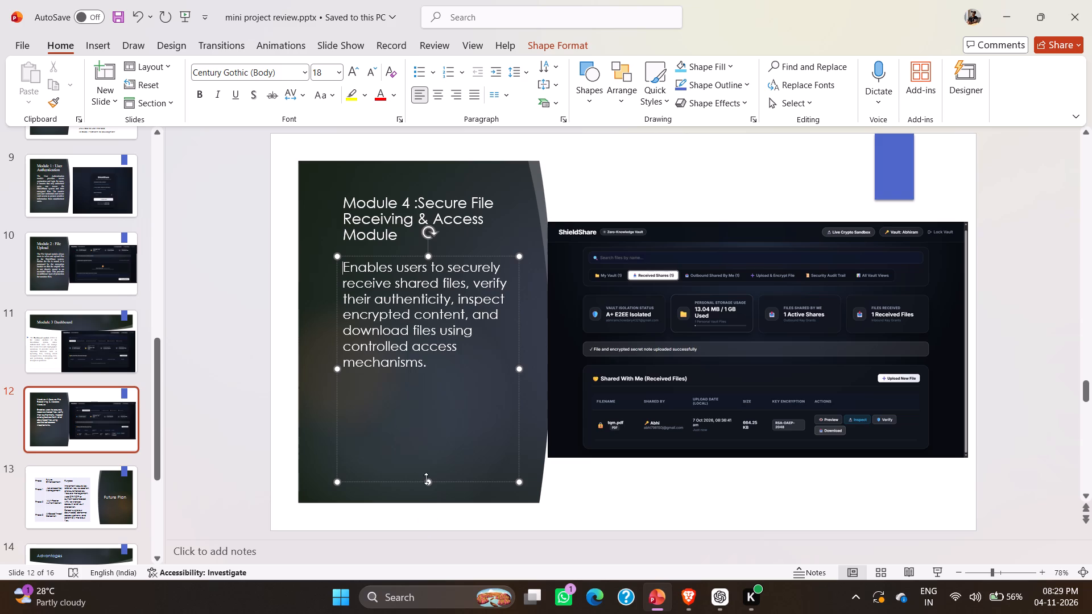
drag(427, 482, 428, 412)
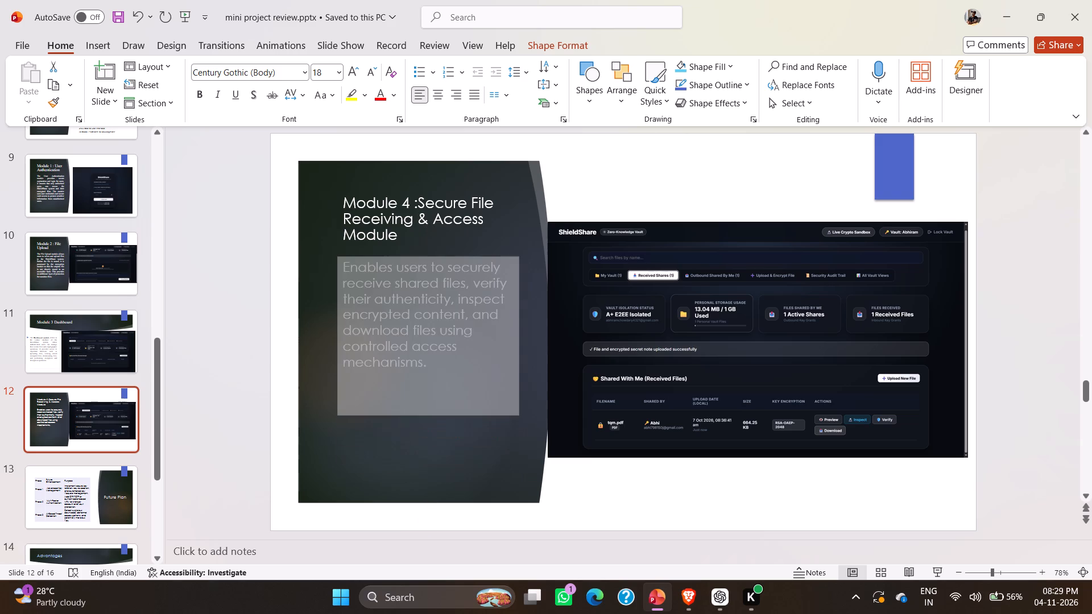
drag(428, 412, 427, 403)
Justify the description paragraph on the Module 4 slide.
drag(344, 264, 407, 307)
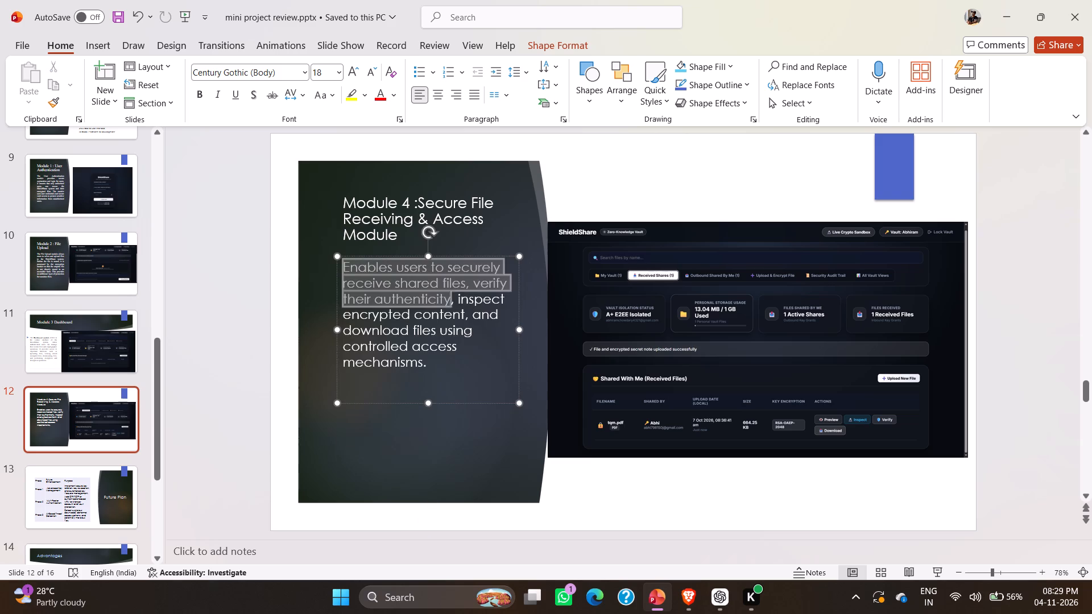
drag(407, 307, 439, 358)
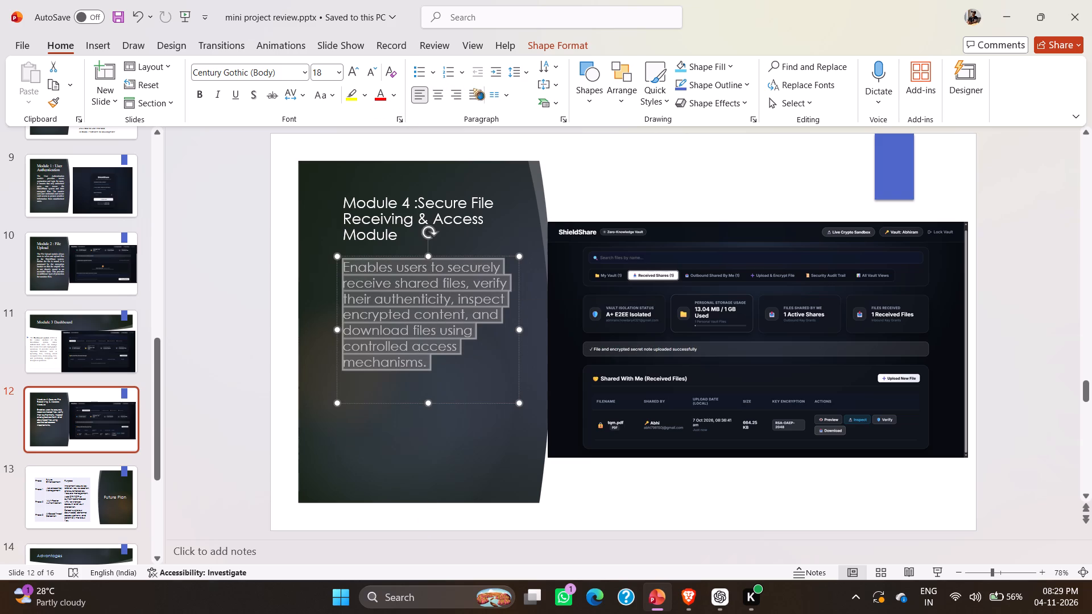
click(473, 88)
click(282, 300)
Review the Future Plan, Advantages and References slides.
click(85, 495)
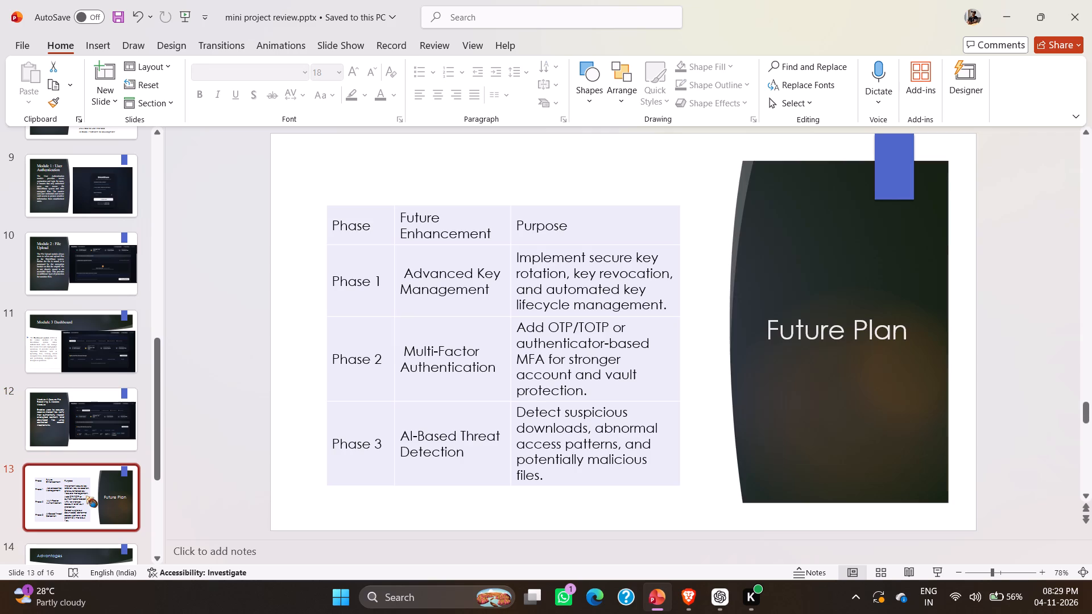
scroll(84, 495, down, 2)
click(84, 494)
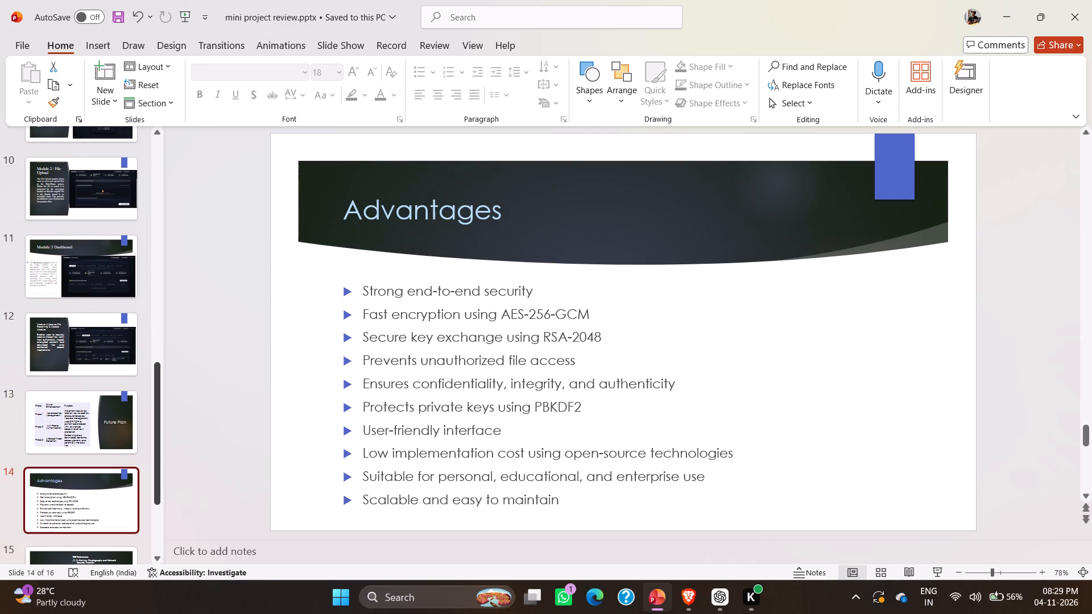
scroll(395, 323, down, 2)
click(92, 447)
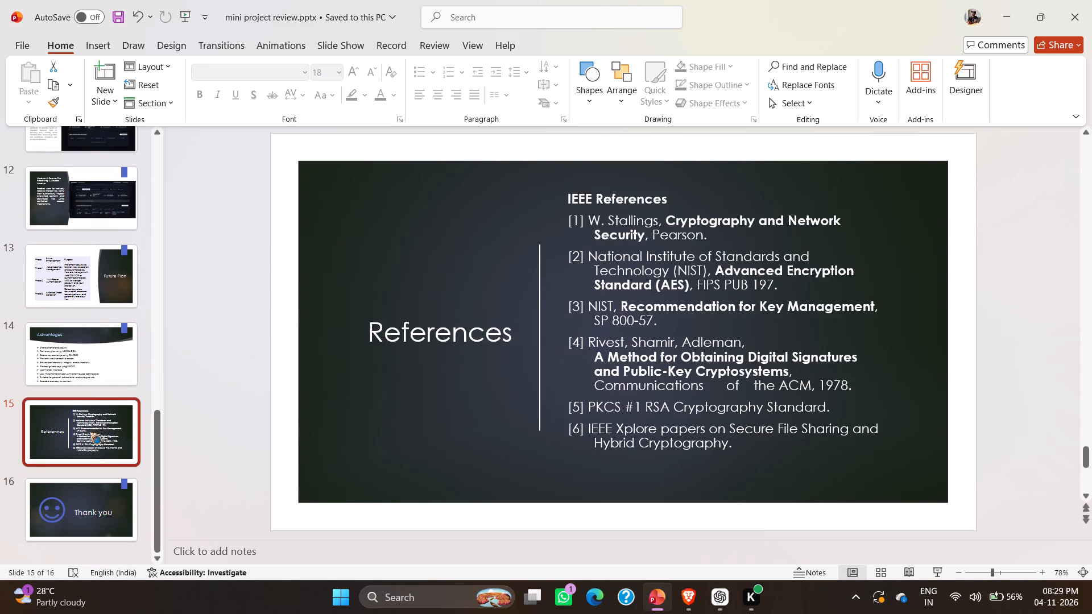
click(95, 364)
click(100, 288)
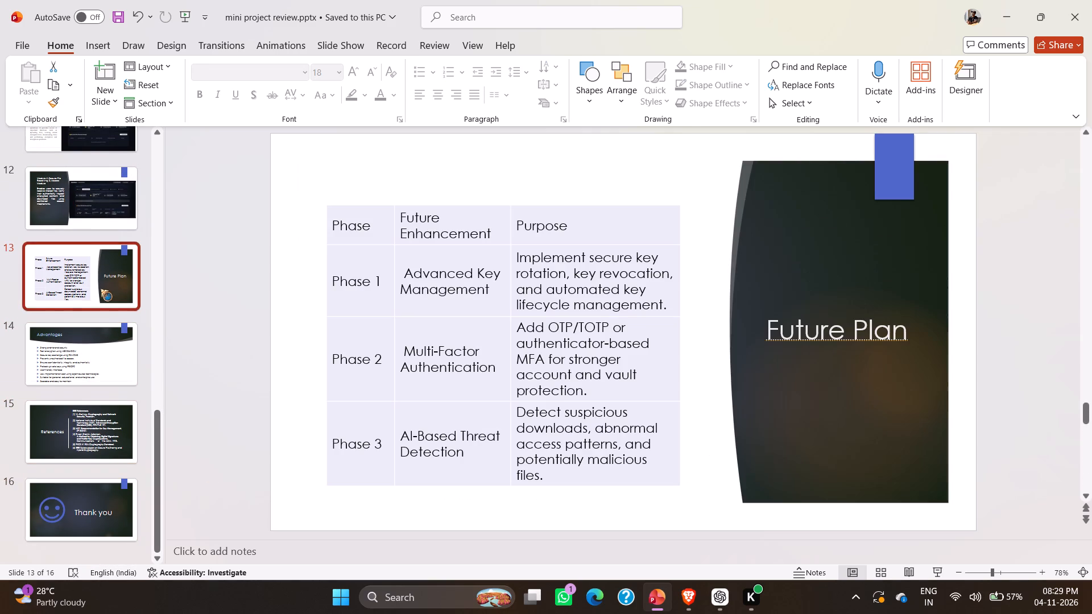
Recheck the slides backwards from Module 4 through the other modules and Technology Stack to System Architecture.
scroll(100, 288, up, 2)
click(94, 292)
scroll(92, 293, up, 2)
click(82, 290)
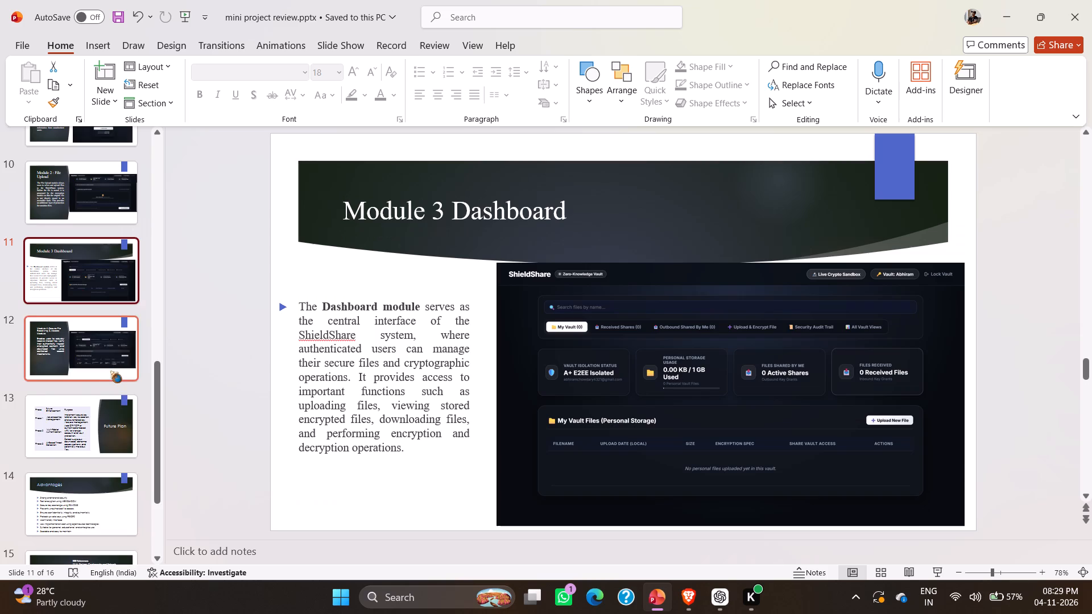
scroll(110, 371, up, 3)
click(64, 311)
scroll(61, 381, up, 3)
click(64, 347)
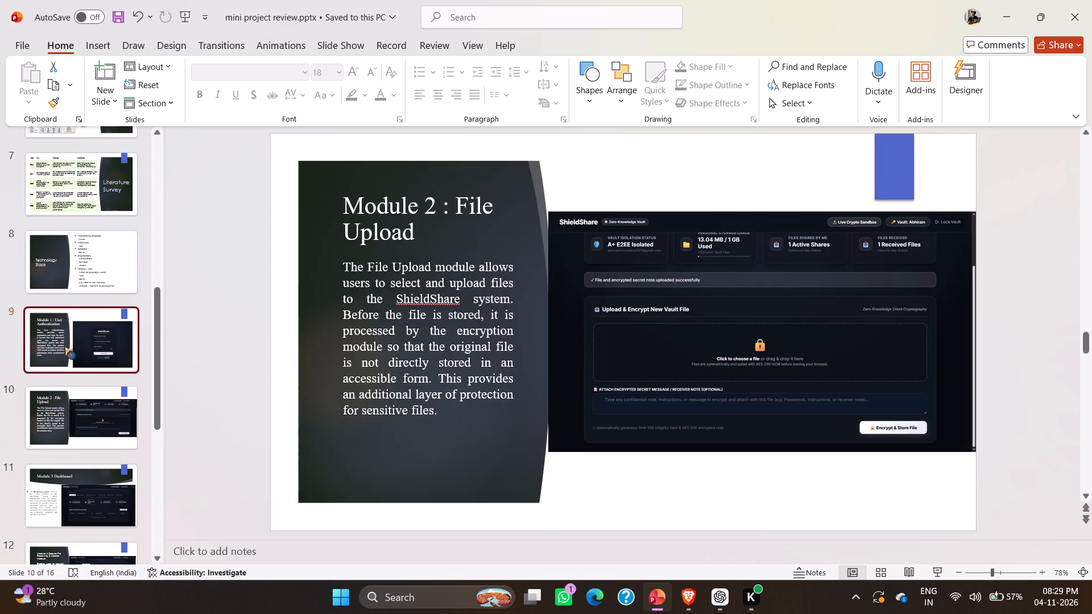
scroll(91, 390, up, 3)
click(84, 392)
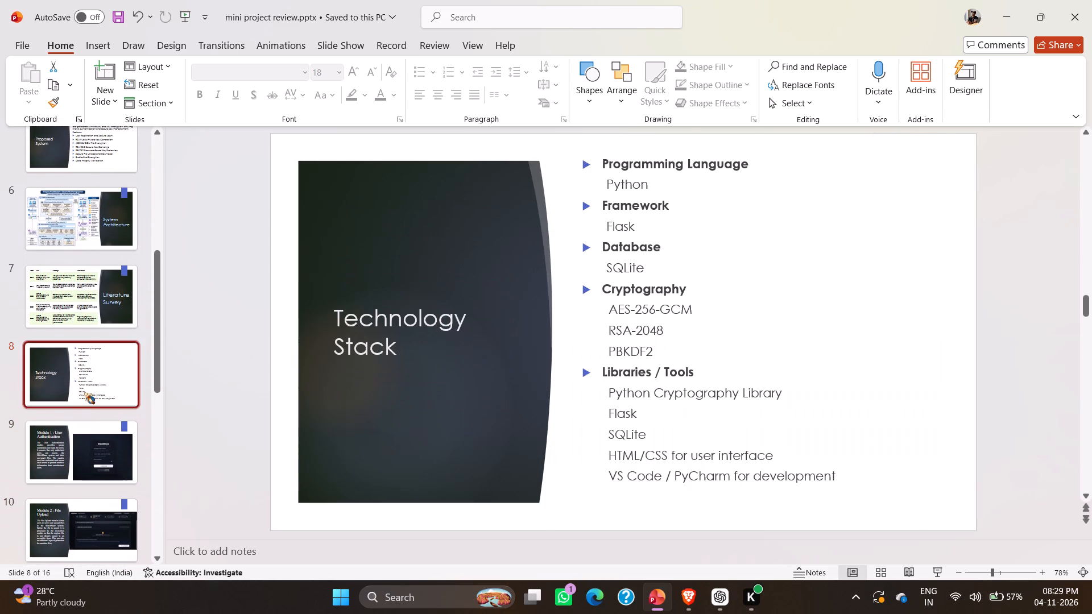
scroll(84, 392, up, 2)
click(84, 392)
click(83, 312)
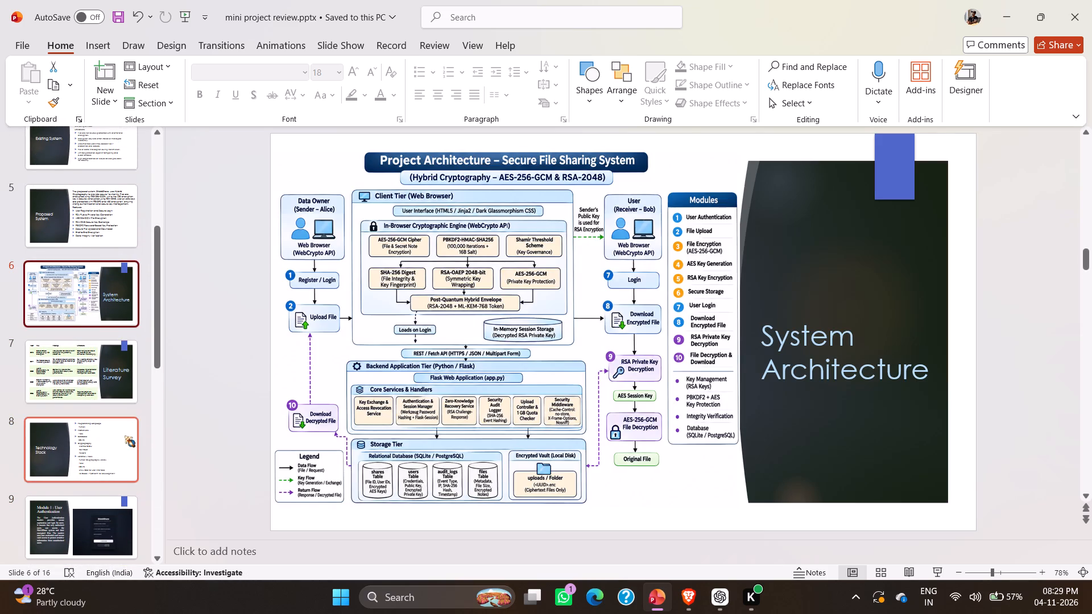
scroll(123, 435, up, 3)
Justify the introductory paragraph and the Features heading on the Proposed System slide.
click(98, 349)
click(707, 196)
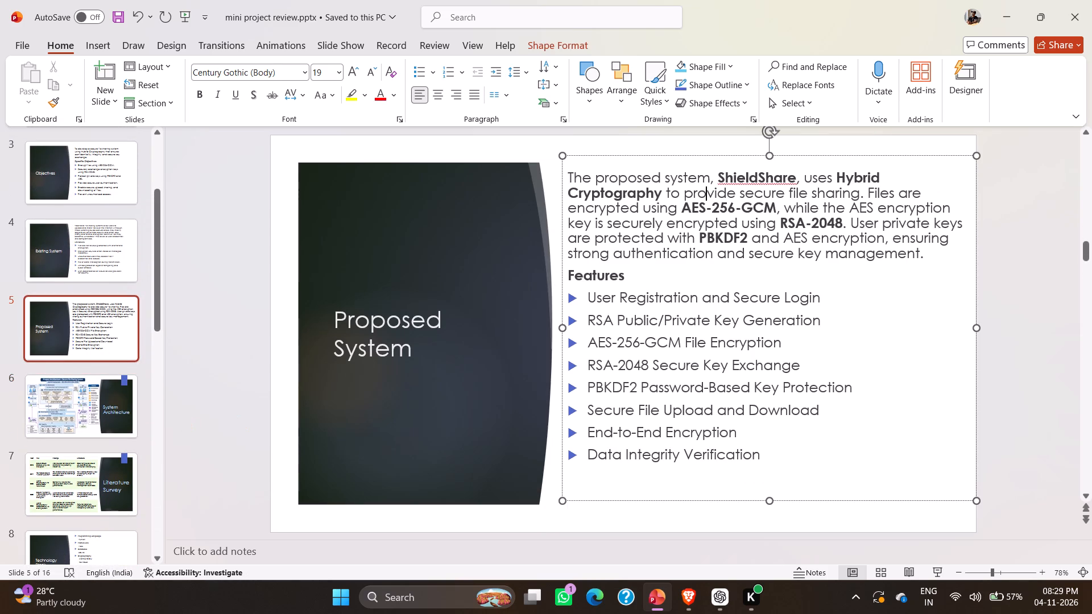
drag(568, 174, 707, 275)
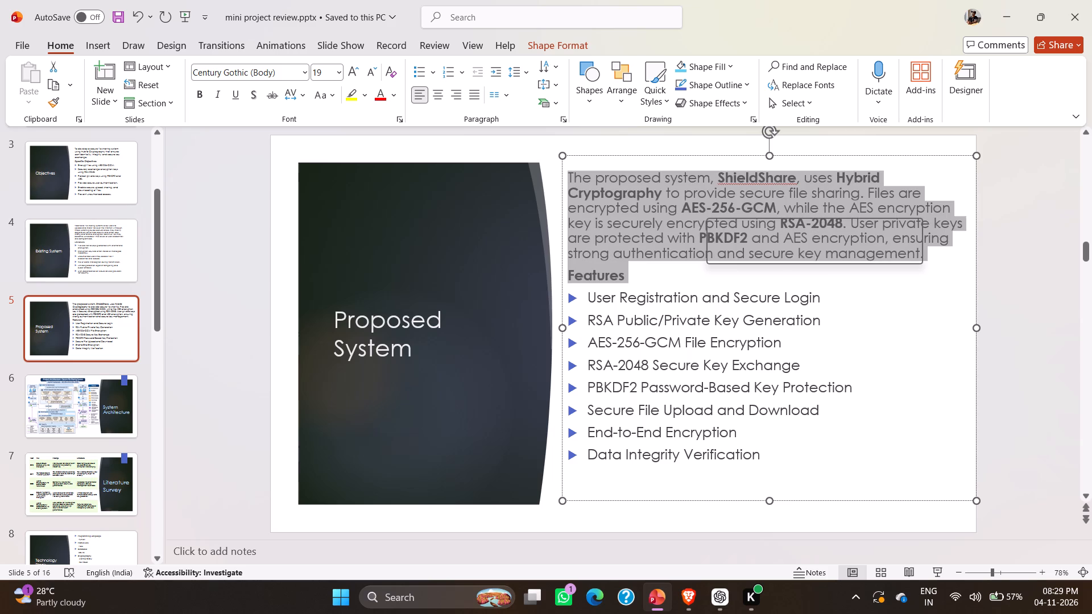
click(473, 98)
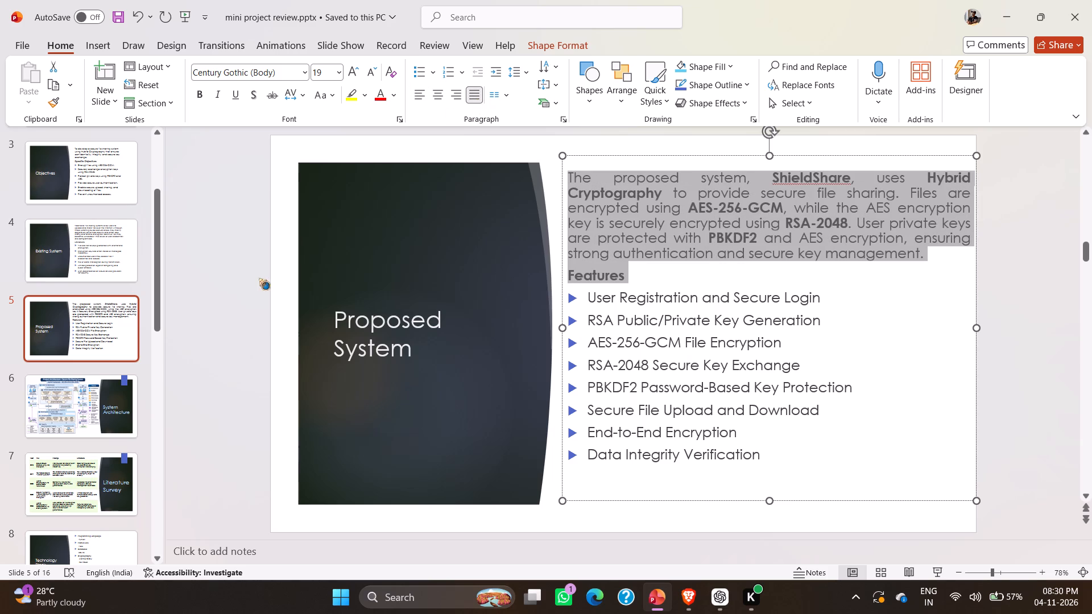
click(238, 258)
Justify the introductory paragraph above Limitations on the Existing System slide.
scroll(155, 340, up, 2)
click(96, 362)
click(100, 329)
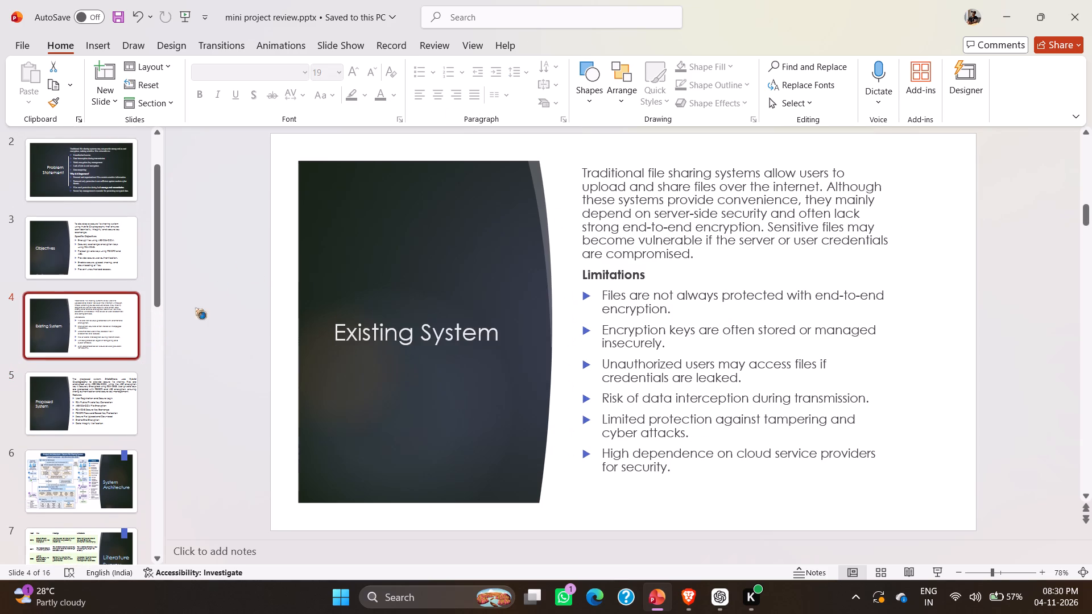
click(574, 180)
drag(584, 175, 675, 251)
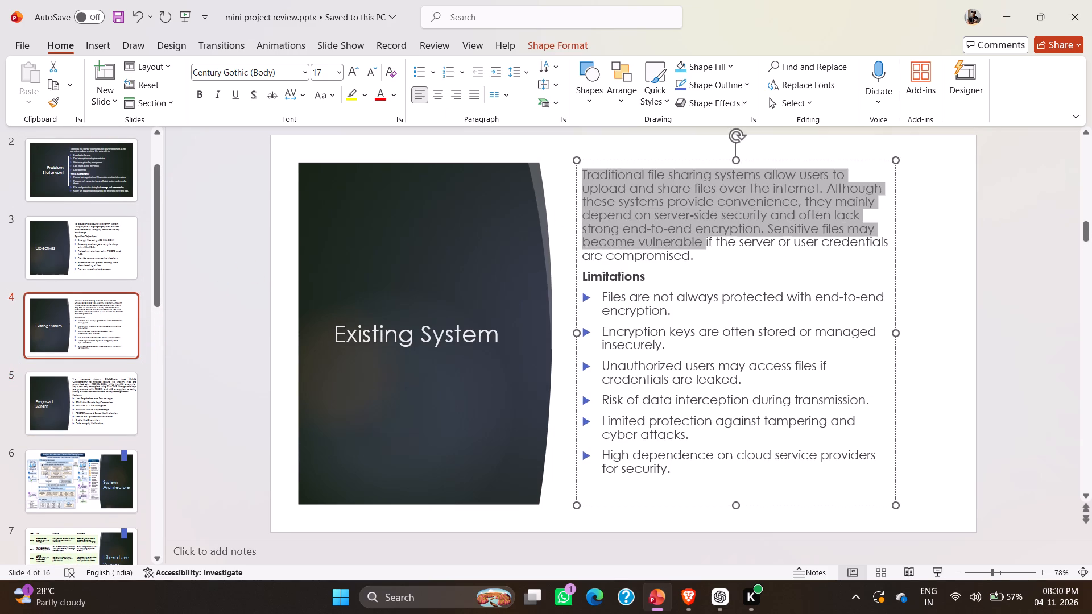
drag(675, 251, 690, 260)
click(690, 260)
drag(582, 173, 621, 200)
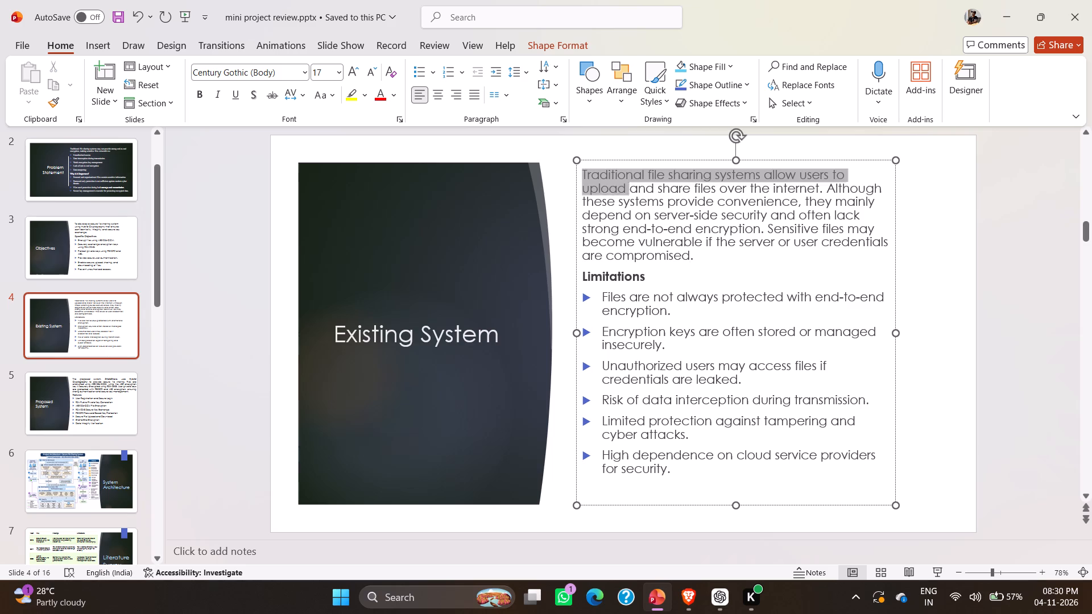
drag(621, 200, 697, 255)
click(473, 94)
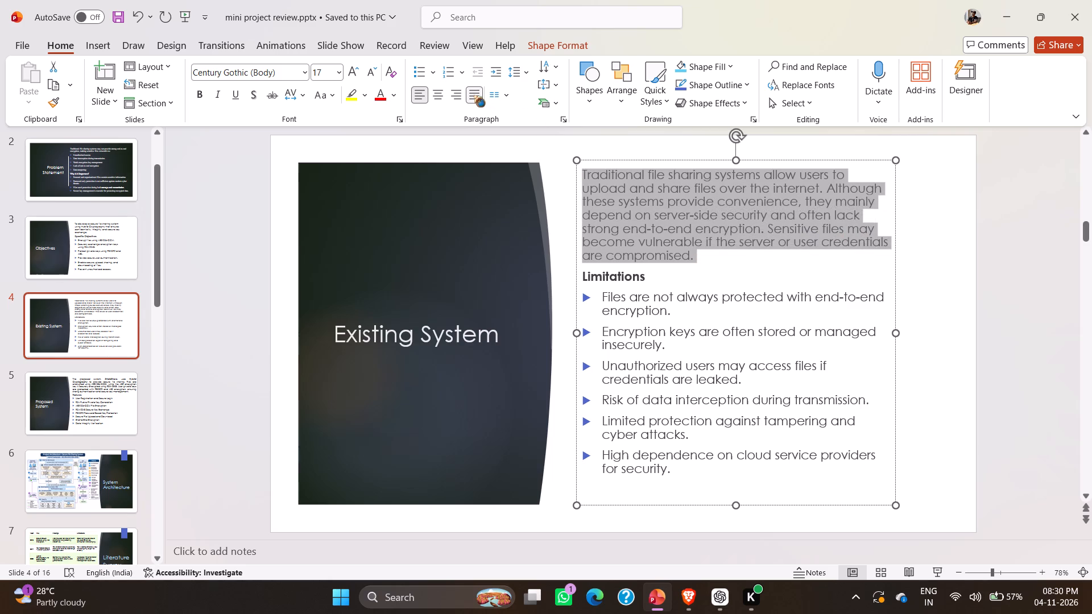
click(272, 265)
On the first slide, move the project title text box up and slightly left, closer beneath the subject line.
scroll(204, 320, up, 2)
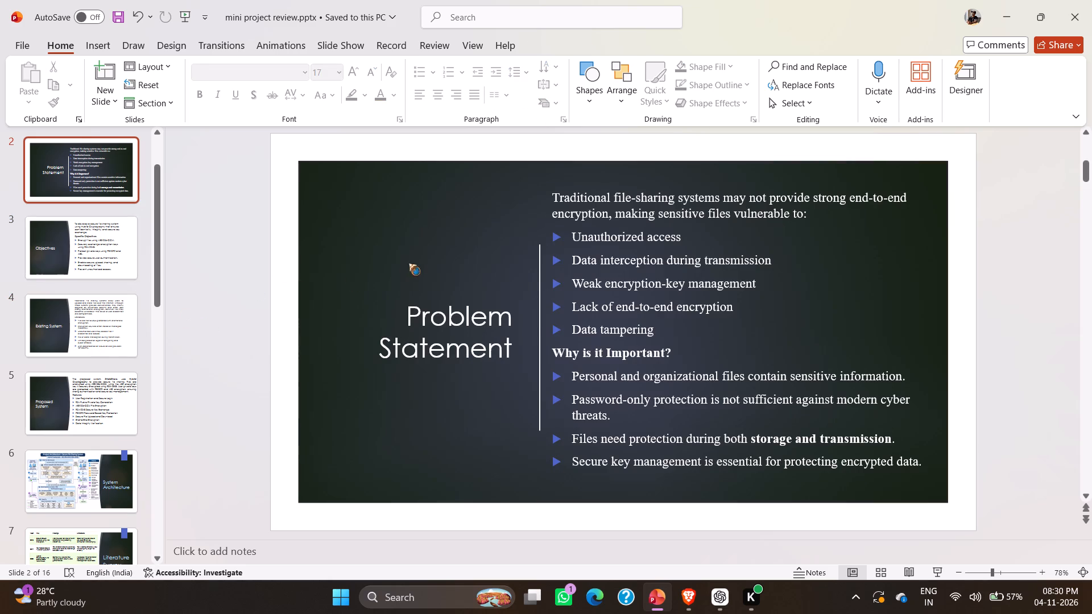
scroll(76, 400, up, 1)
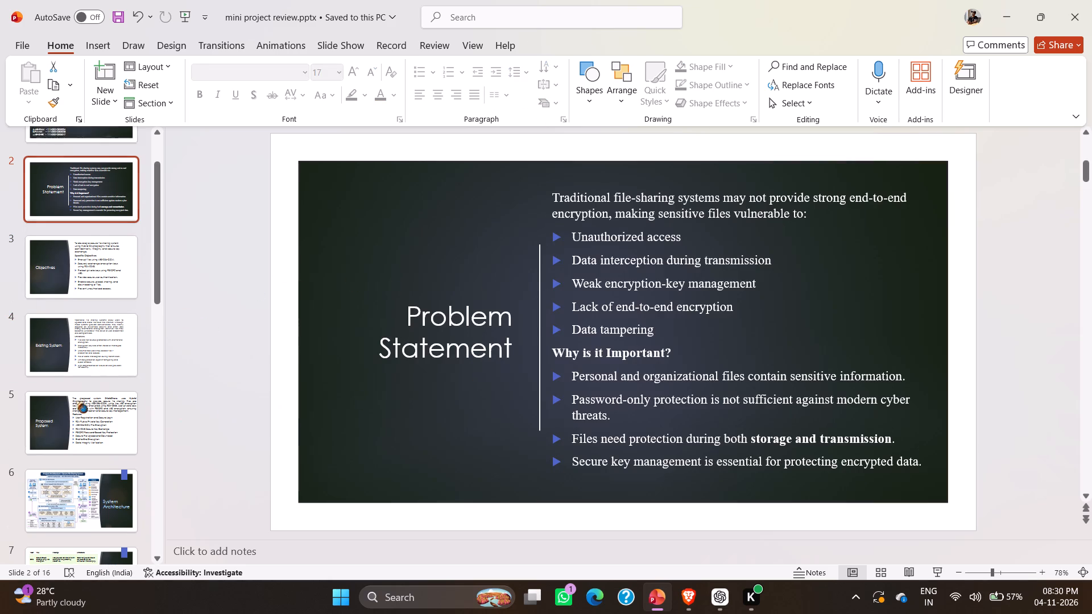
scroll(76, 400, up, 5)
click(94, 184)
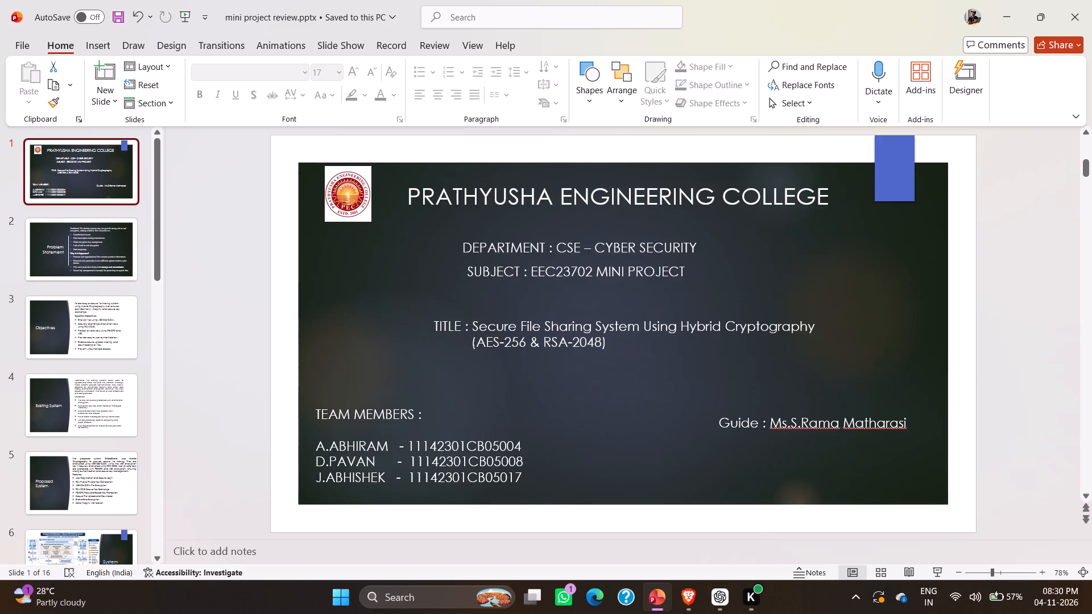
click(519, 334)
drag(532, 313, 533, 308)
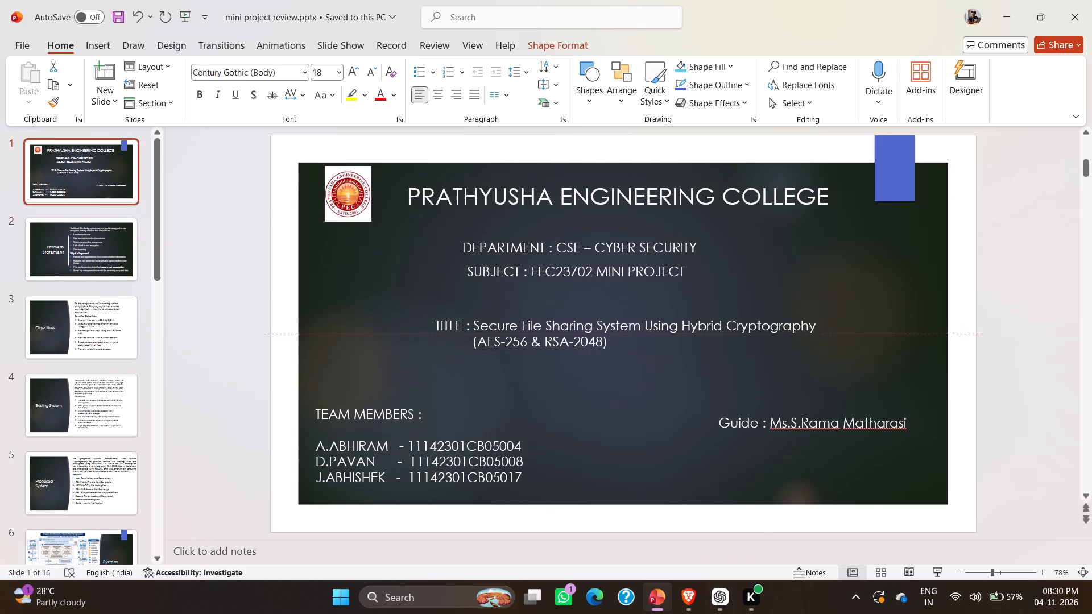
drag(533, 308, 524, 292)
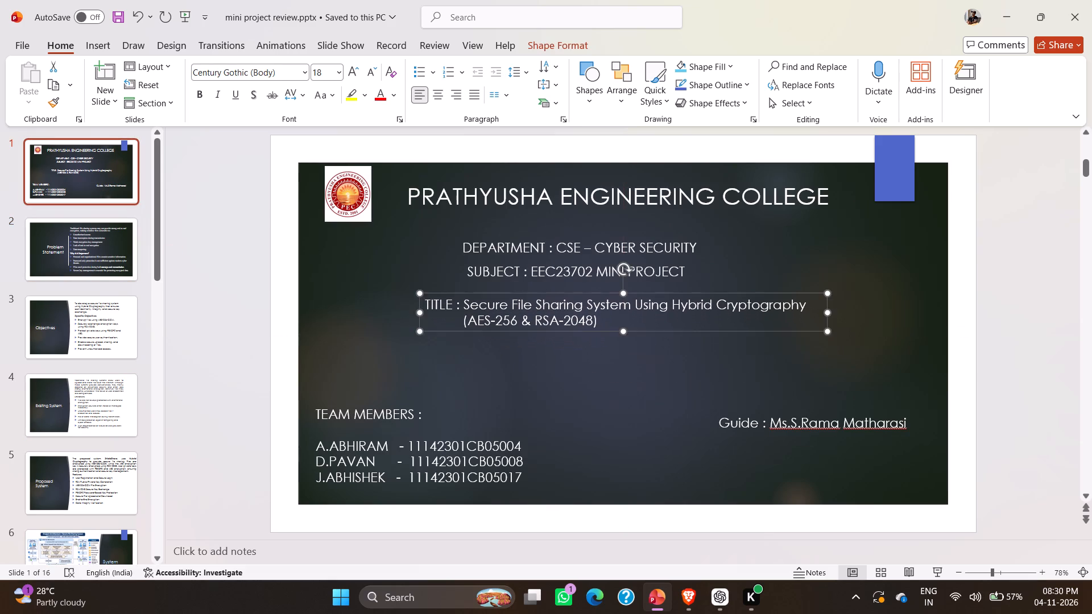
click(572, 436)
click(696, 363)
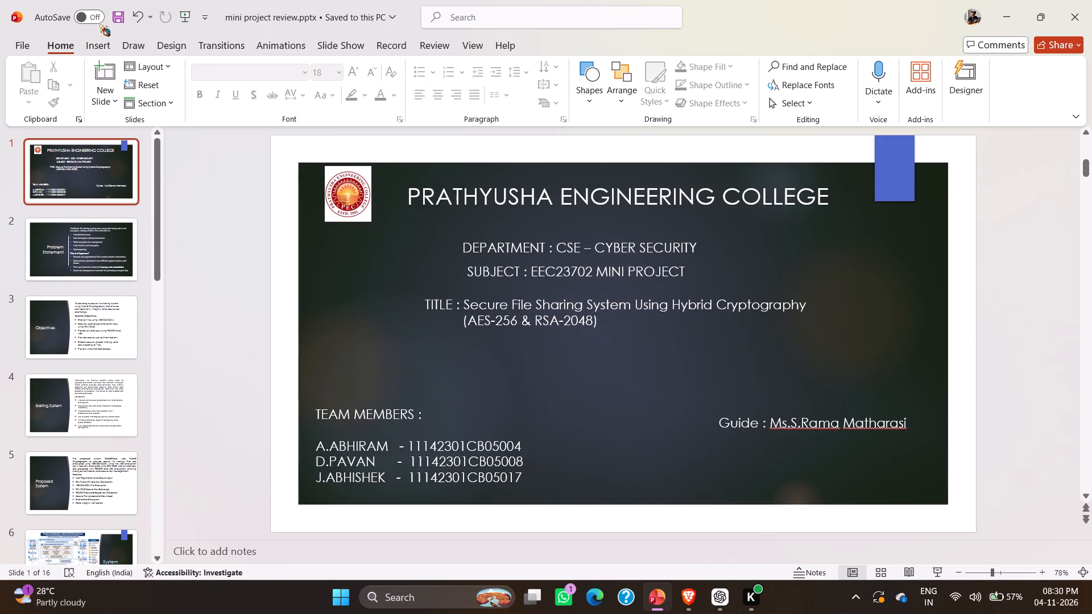
Save the presentation.
click(122, 11)
scroll(442, 508, down, 2)
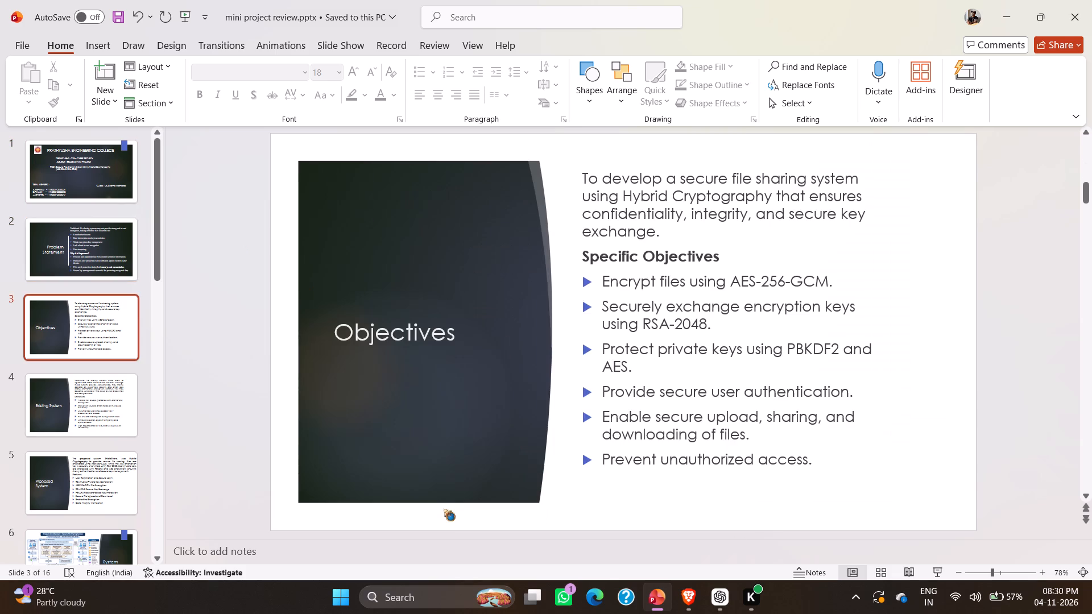
scroll(443, 508, down, 2)
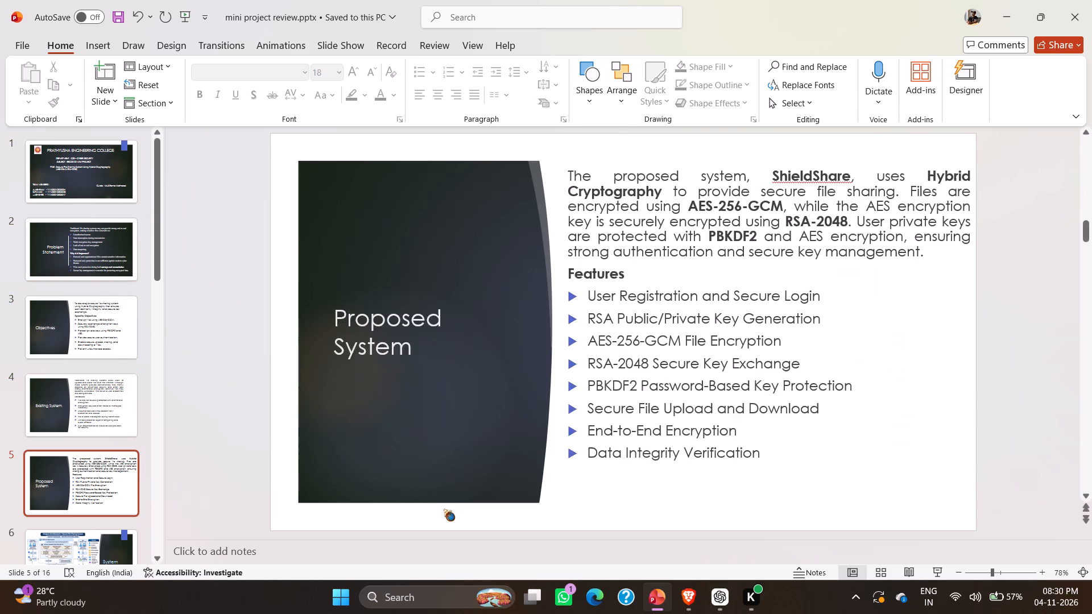
scroll(443, 508, down, 1)
scroll(443, 508, up, 2)
scroll(443, 508, down, 1)
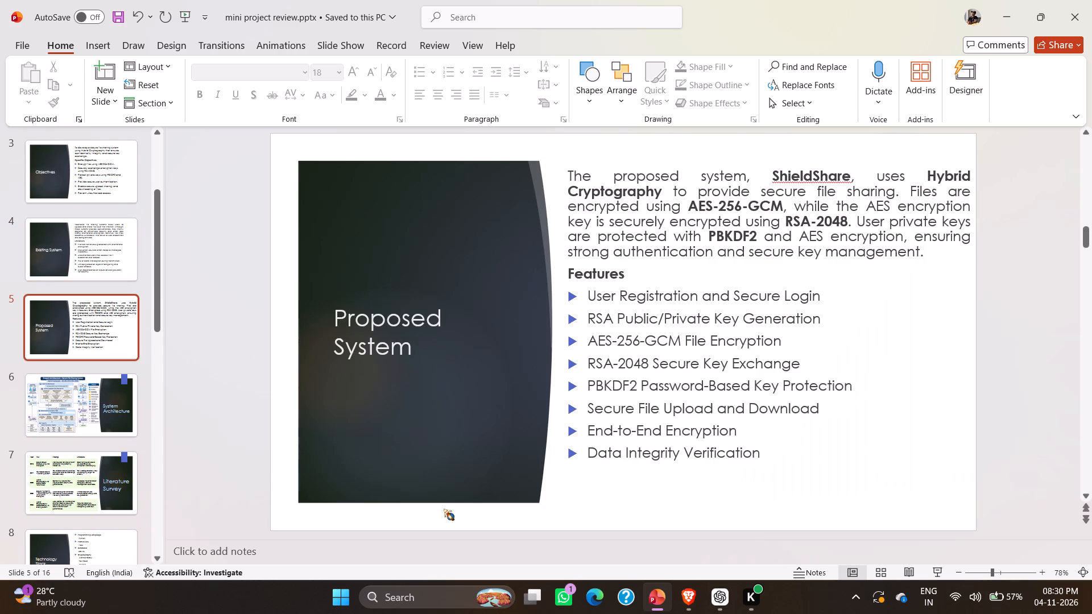
scroll(443, 508, down, 4)
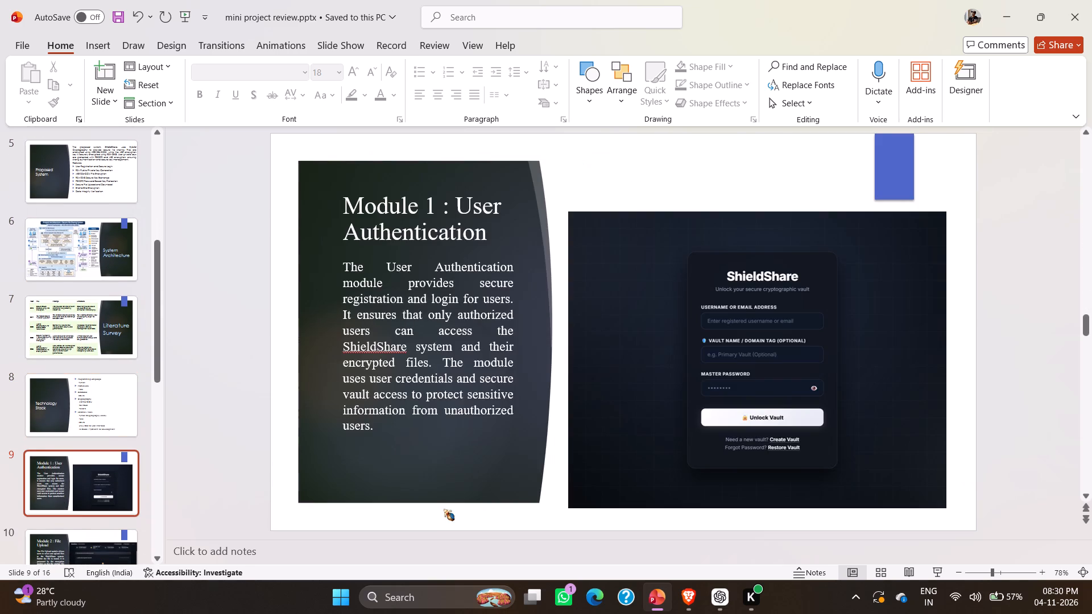
scroll(443, 508, down, 3)
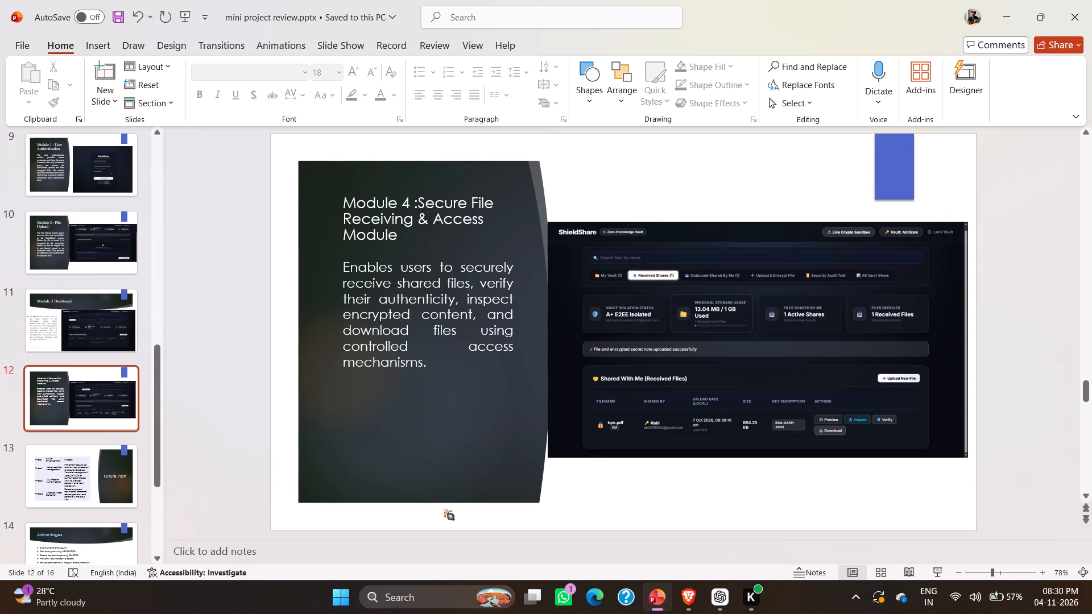
scroll(443, 508, down, 3)
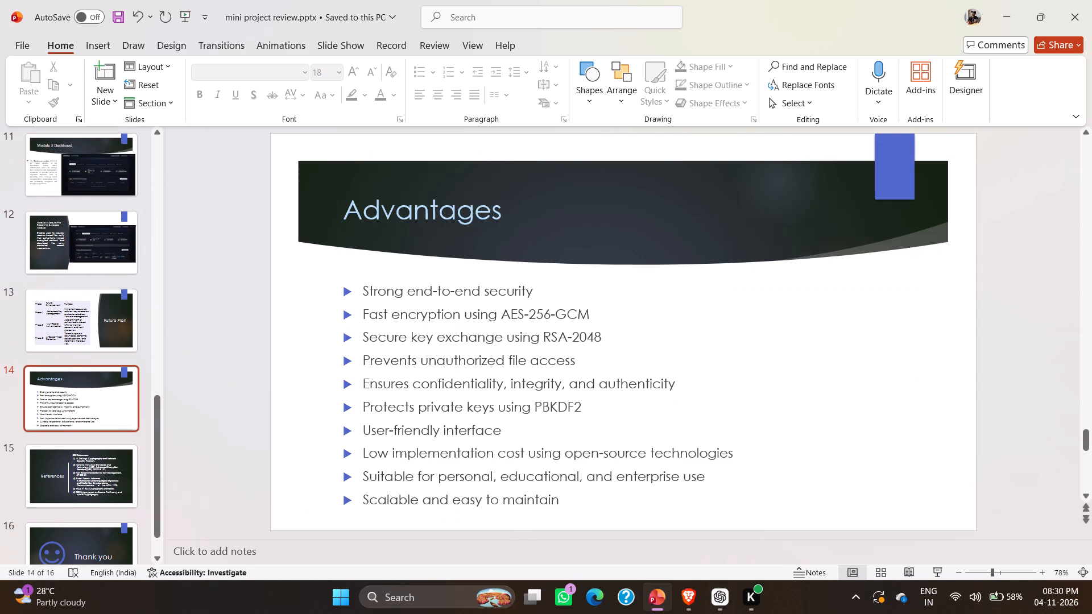
scroll(443, 508, down, 2)
scroll(457, 508, up, 9)
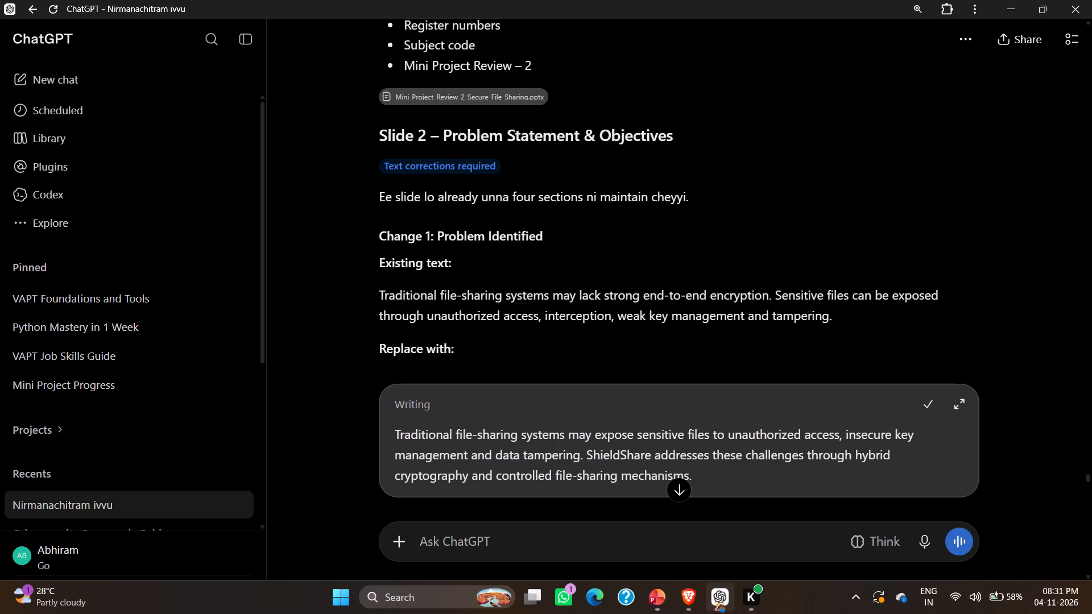
click(658, 604)
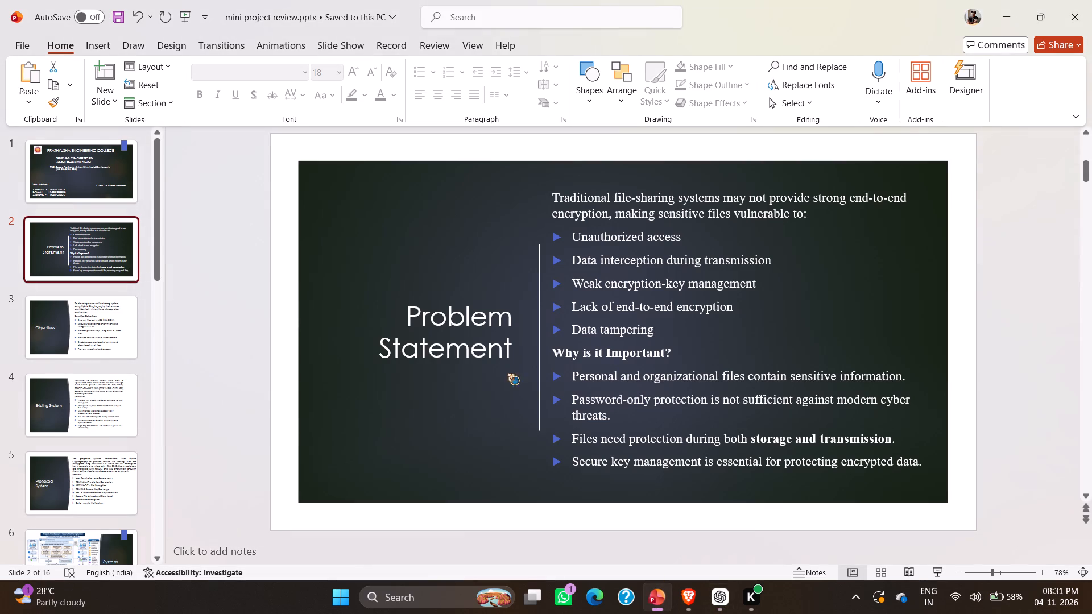
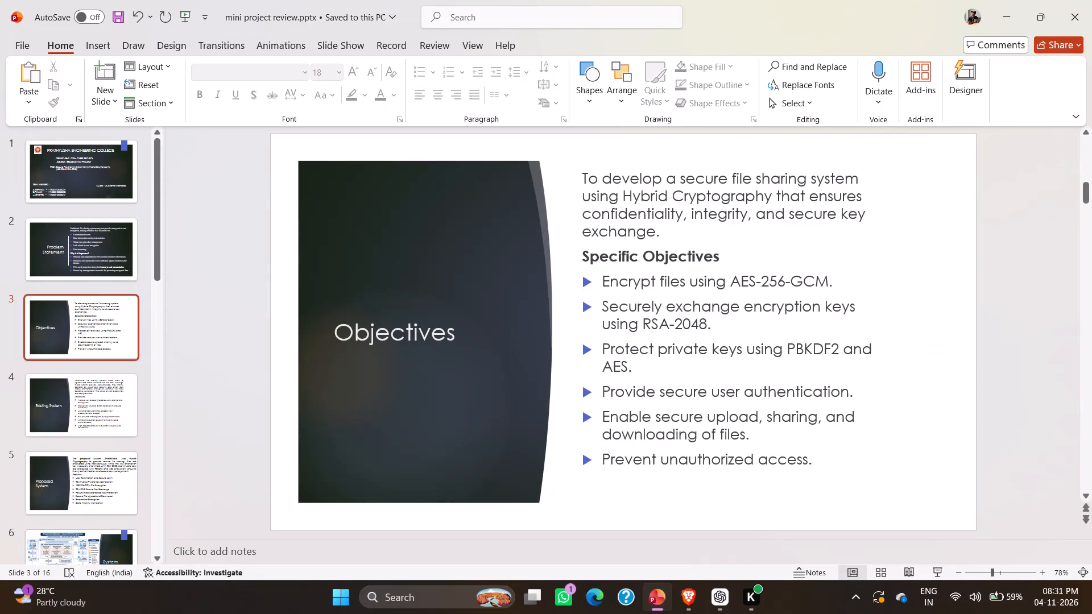
Review the slides from Existing System through the modules to the Thank you slide and back towards the module slides.
click(48, 393)
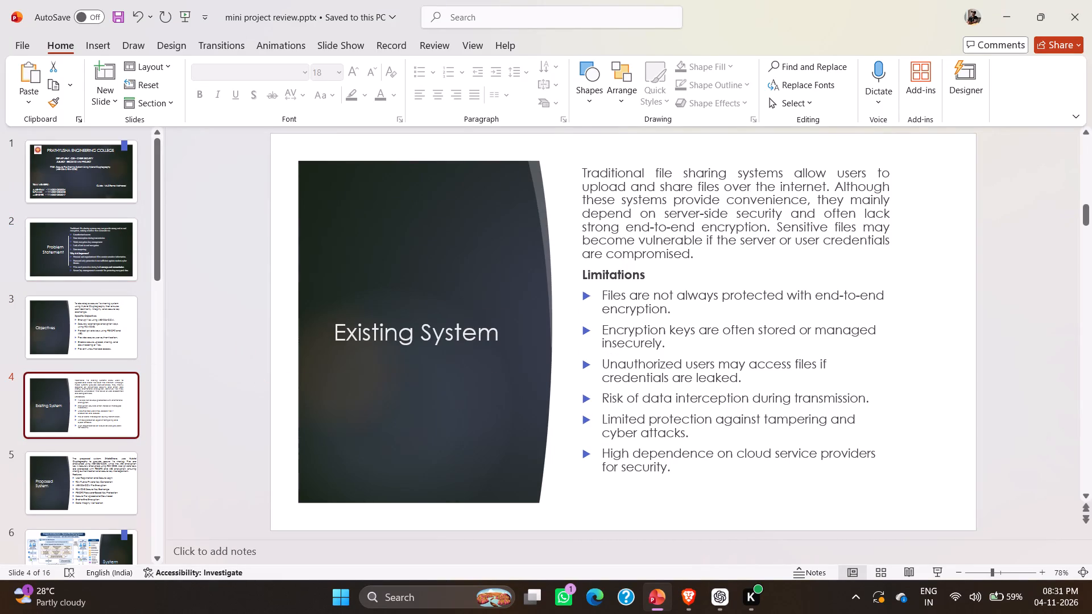
click(106, 489)
scroll(485, 347, down, 2)
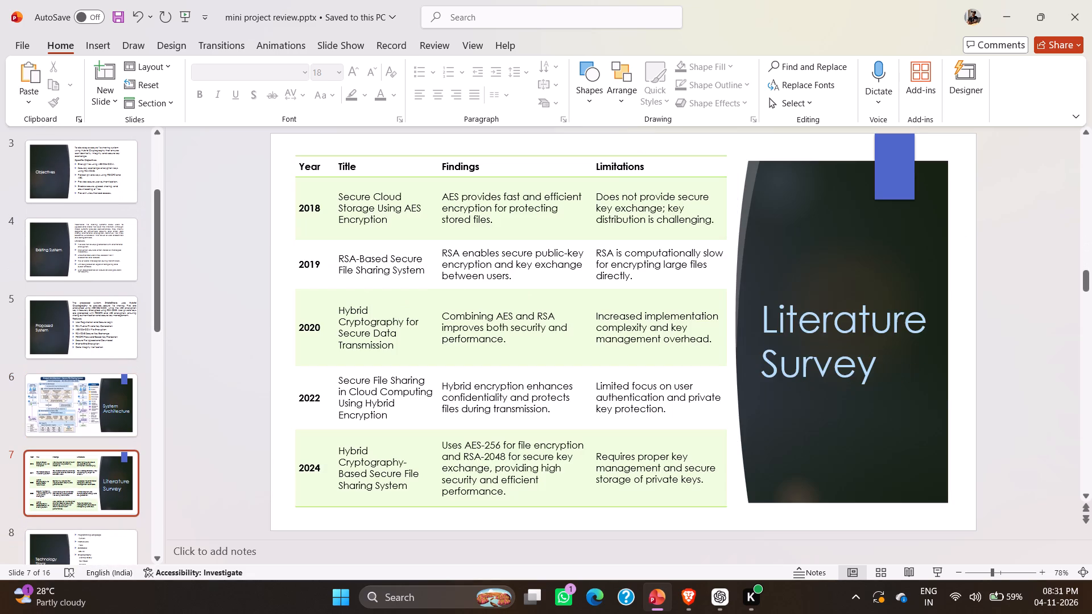
scroll(485, 347, down, 2)
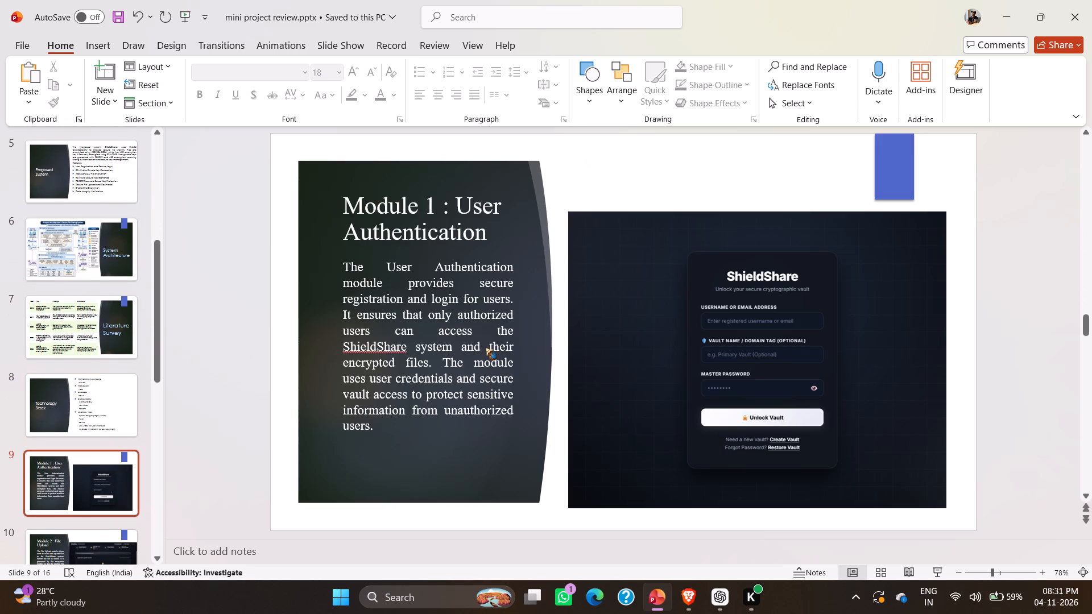
scroll(485, 347, down, 3)
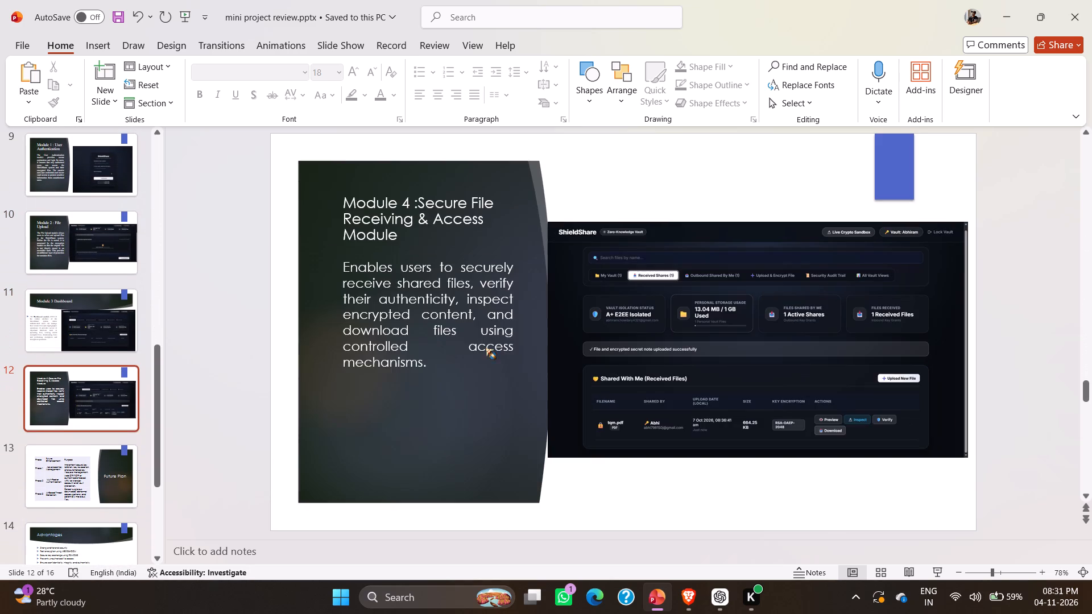
scroll(485, 347, down, 4)
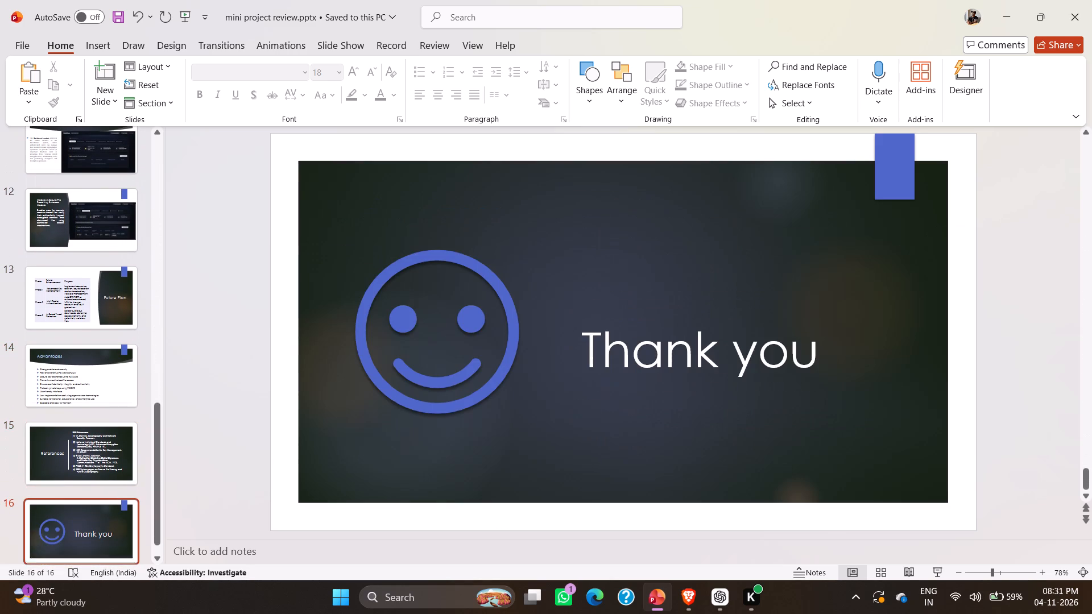
scroll(485, 347, down, 1)
scroll(485, 347, up, 7)
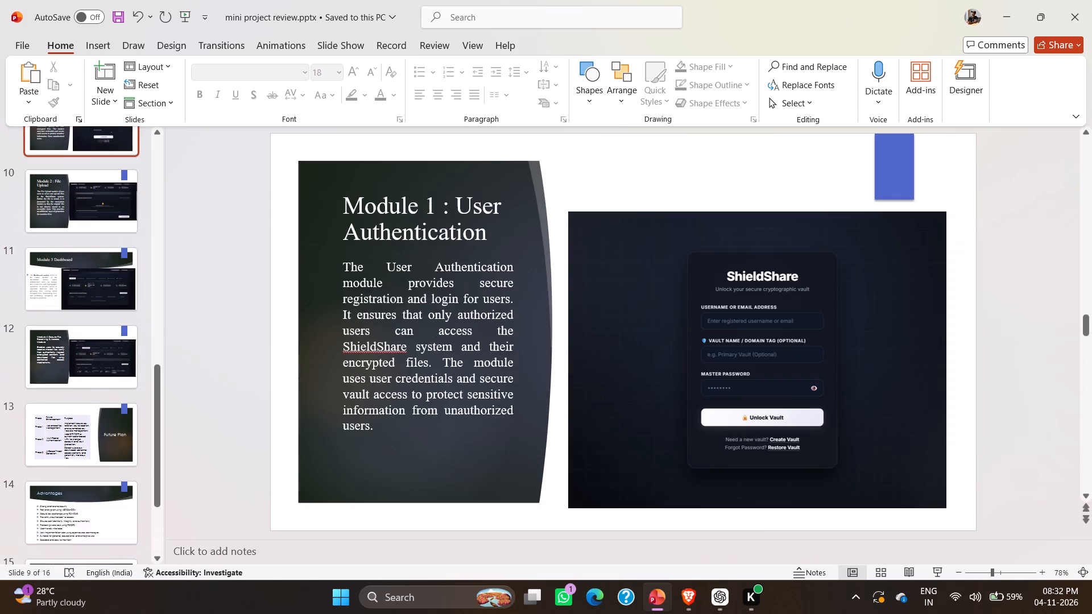
scroll(485, 347, up, 1)
Check the Designer suggestions for the Module 3 Dashboard slide and close them.
click(97, 396)
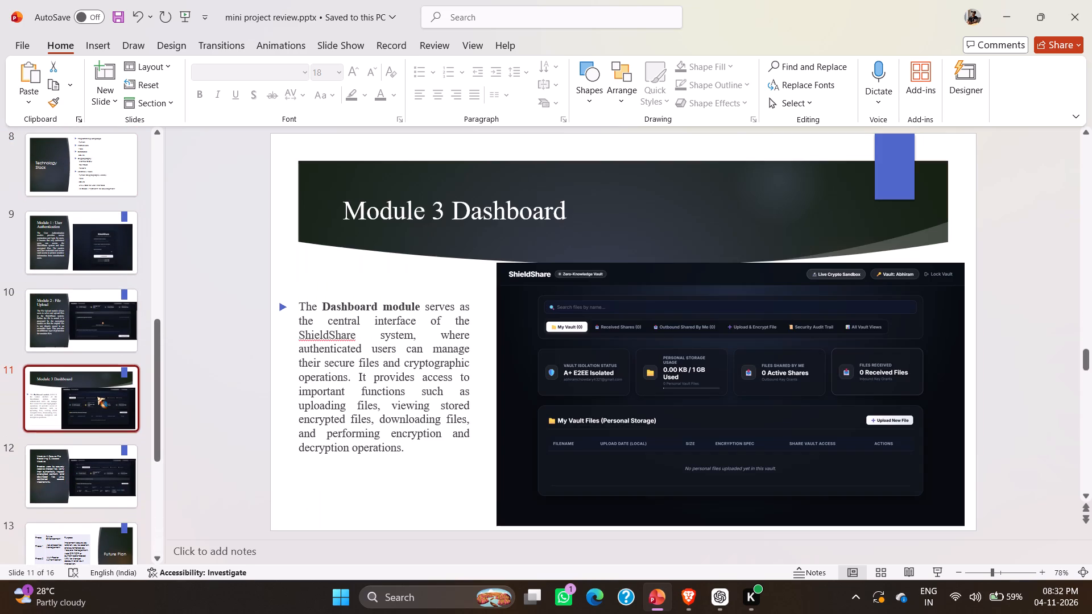
click(536, 201)
click(703, 252)
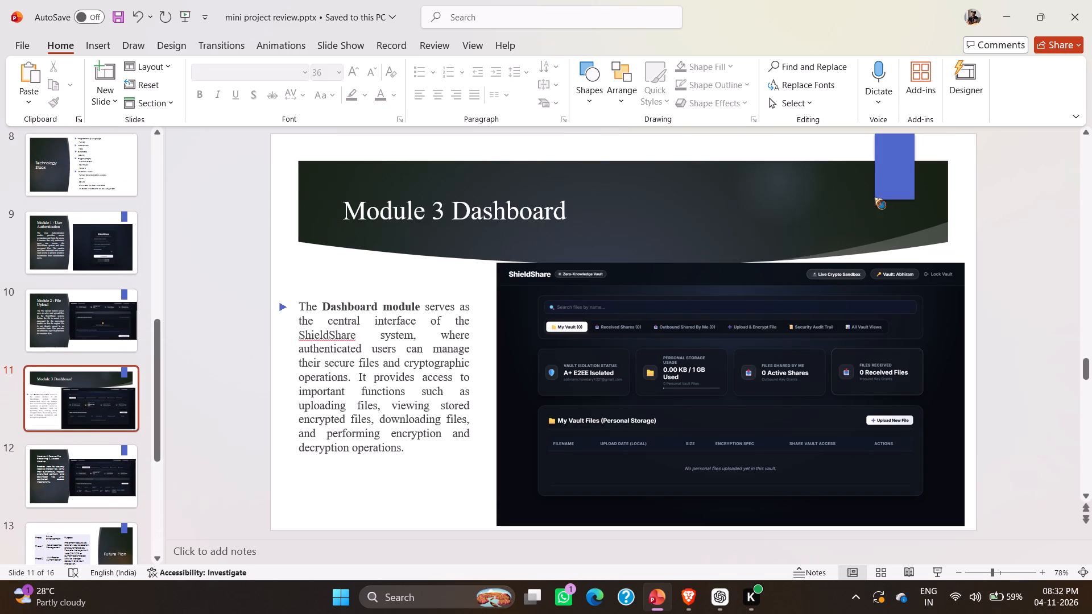
click(974, 70)
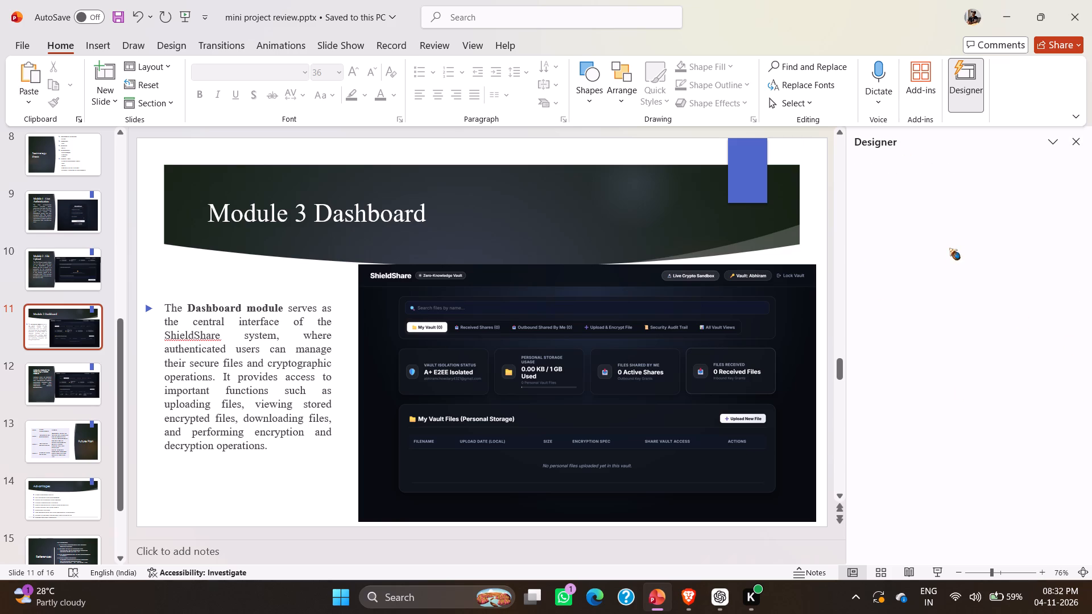
click(965, 186)
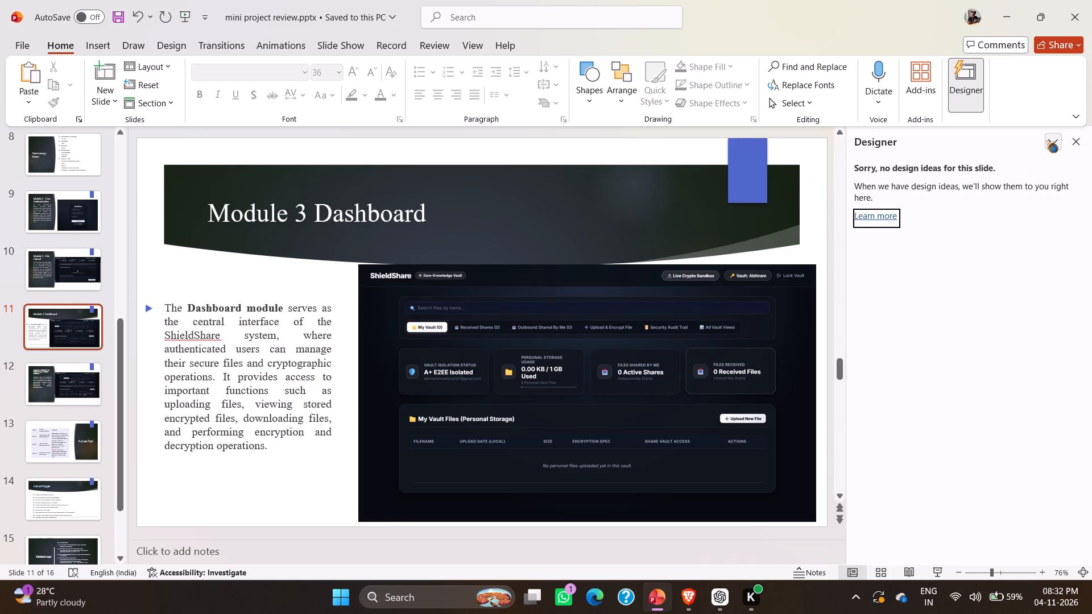
click(1063, 142)
click(1070, 143)
click(968, 90)
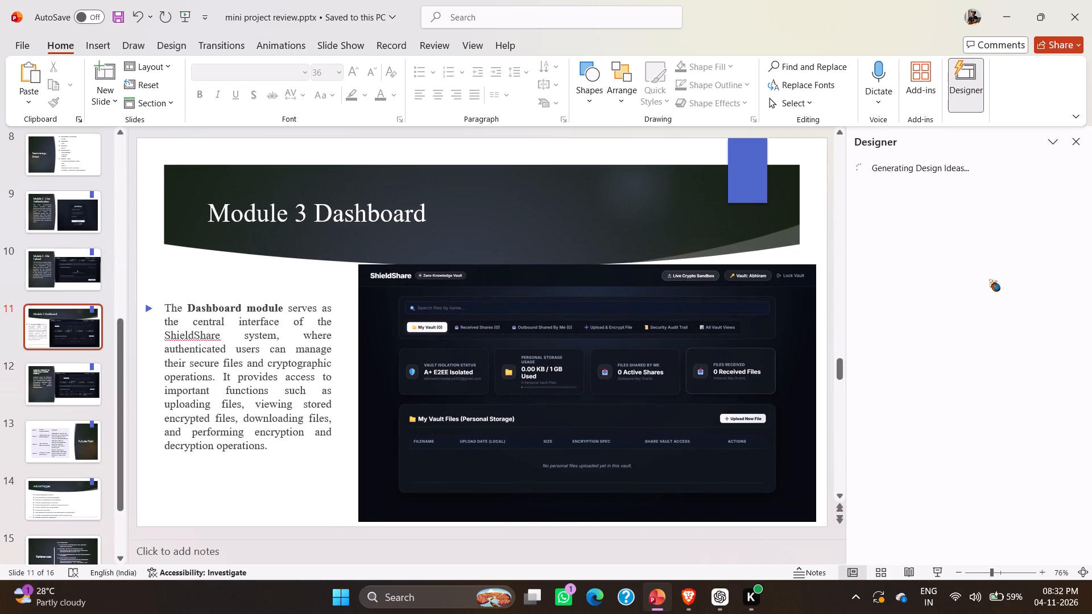
click(1078, 140)
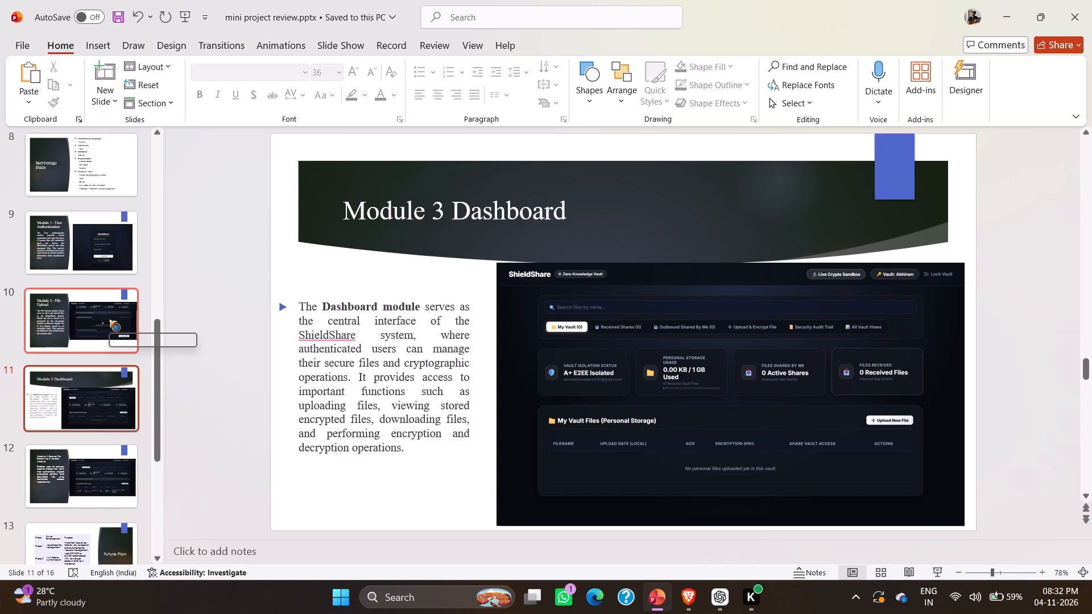
Review the slides back to the start of the deck, on to the Thank you slide, and back to Module 4.
scroll(109, 319, up, 3)
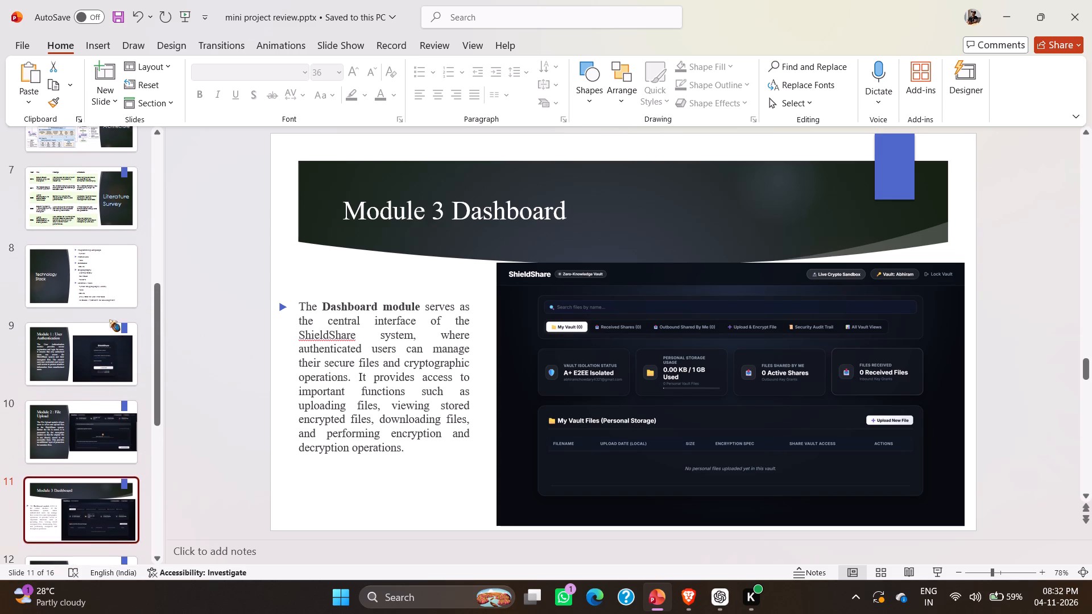
scroll(109, 319, up, 7)
click(109, 319)
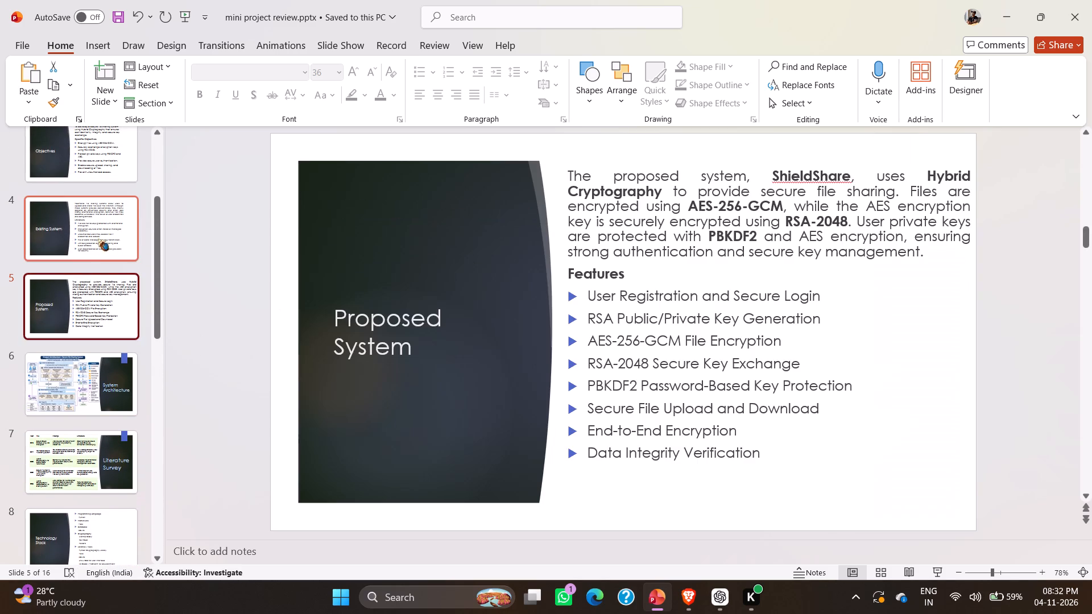
click(97, 238)
scroll(105, 264, up, 2)
click(100, 243)
click(64, 152)
scroll(160, 301, up, 2)
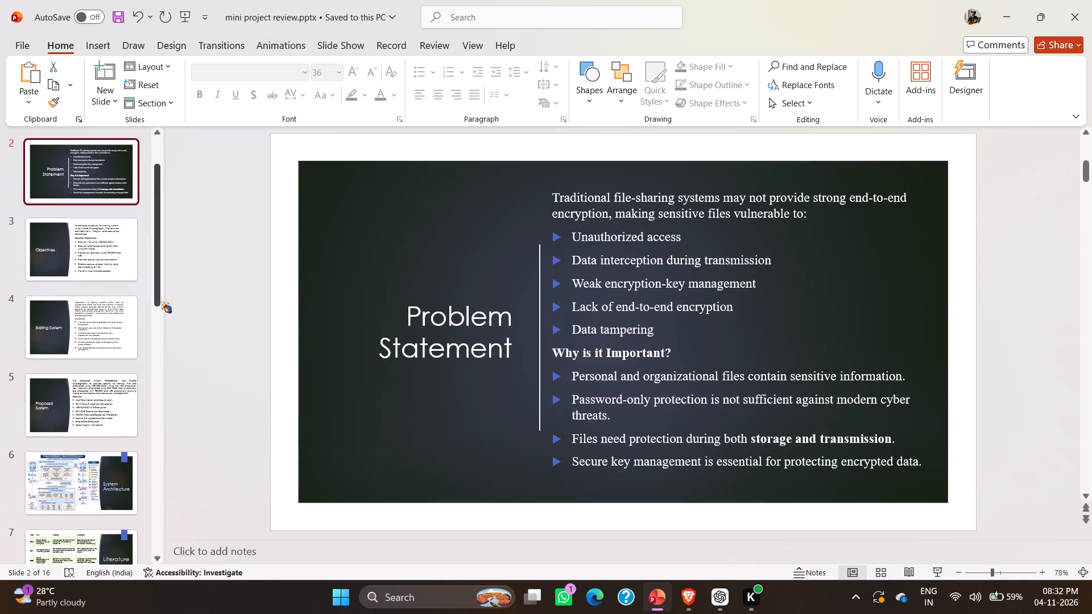
scroll(160, 301, up, 4)
click(112, 25)
scroll(303, 289, down, 1)
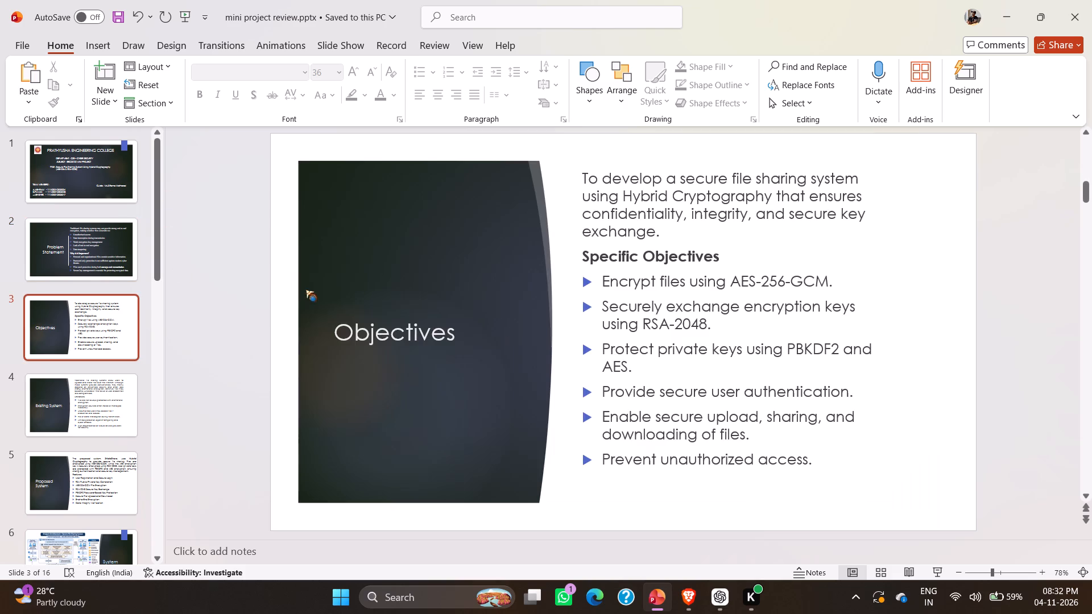
scroll(365, 320, down, 20)
scroll(365, 320, down, 1)
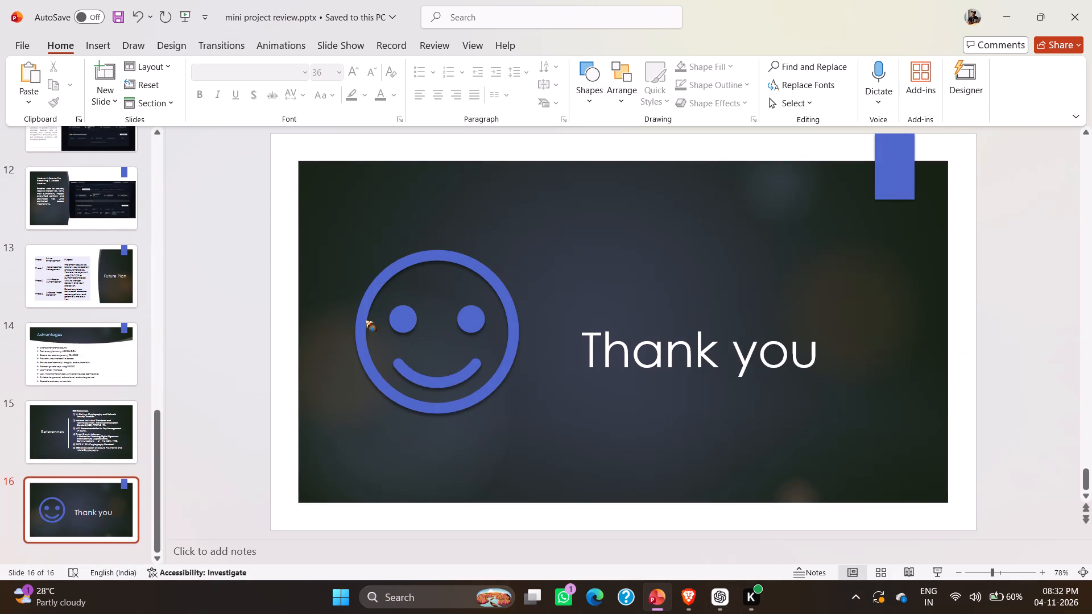
scroll(365, 320, up, 3)
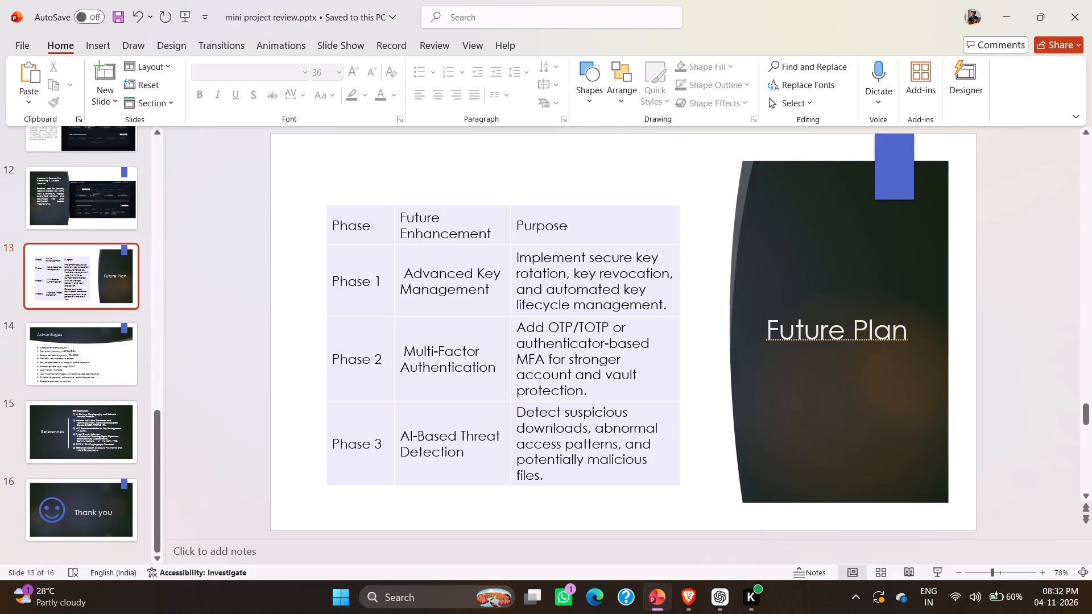
scroll(365, 320, up, 1)
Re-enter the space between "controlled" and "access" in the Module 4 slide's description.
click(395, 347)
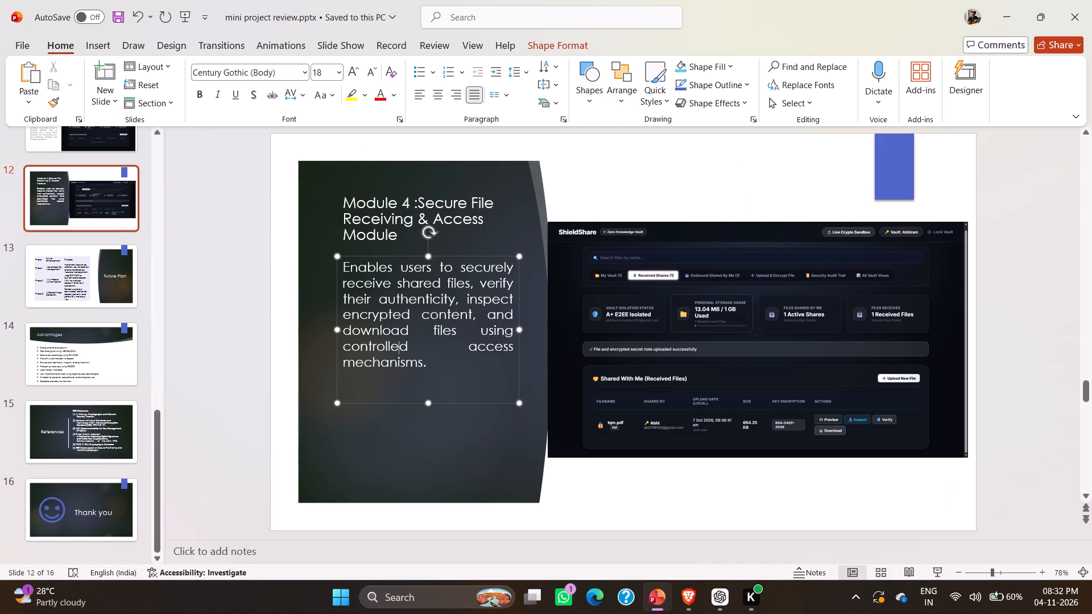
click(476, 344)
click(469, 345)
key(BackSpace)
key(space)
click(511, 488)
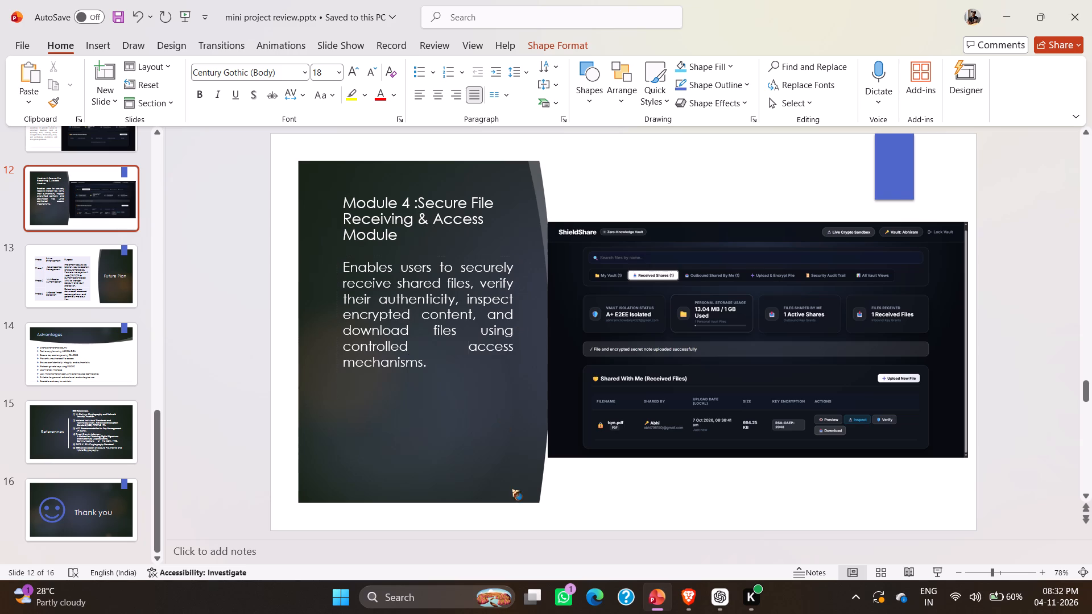
Move the Module 4 screenshot flush with the slide's right edge and enlarge it slightly from its upper-left corner to meet the dark panel.
click(713, 334)
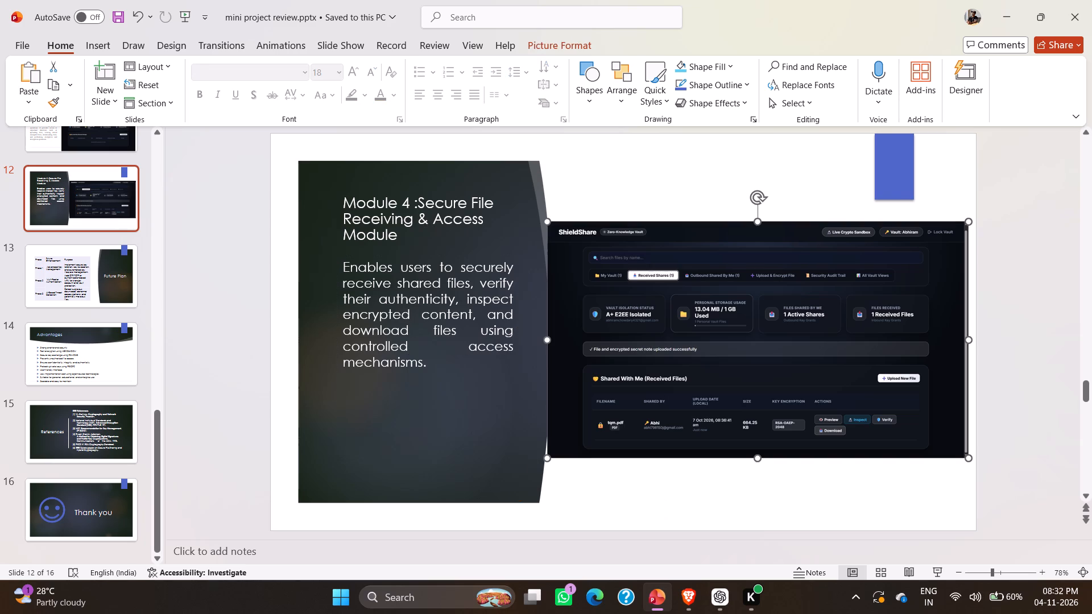
click(1003, 371)
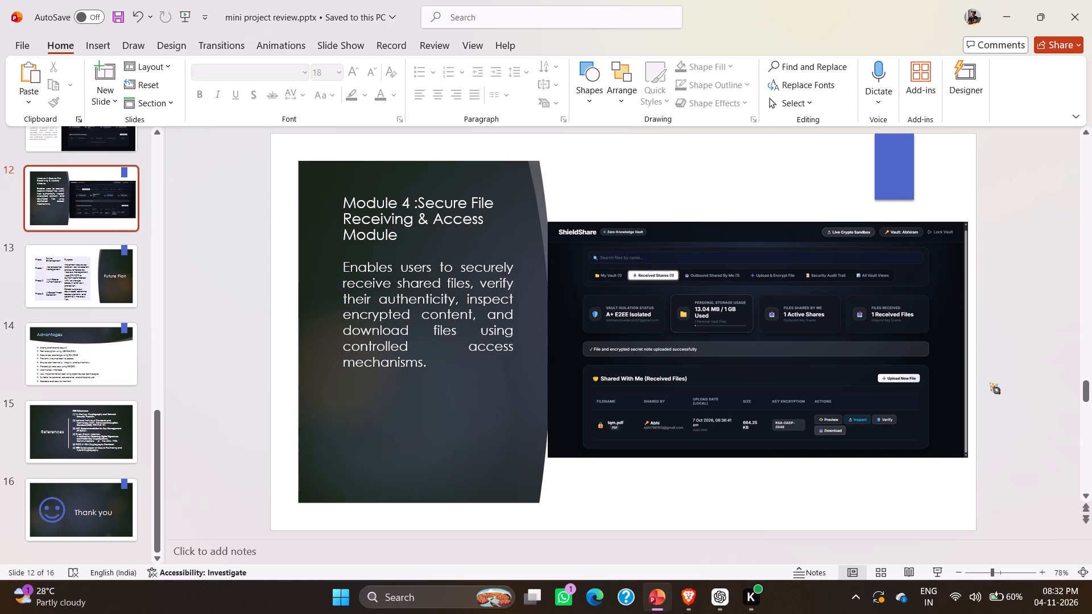
click(843, 379)
drag(835, 378, 841, 377)
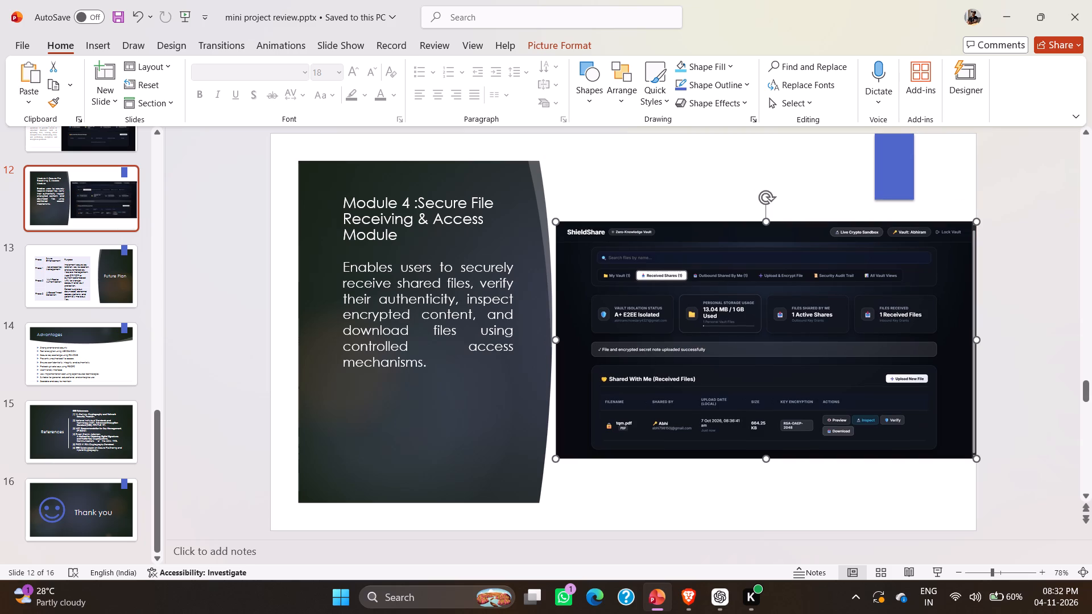
drag(558, 223, 553, 216)
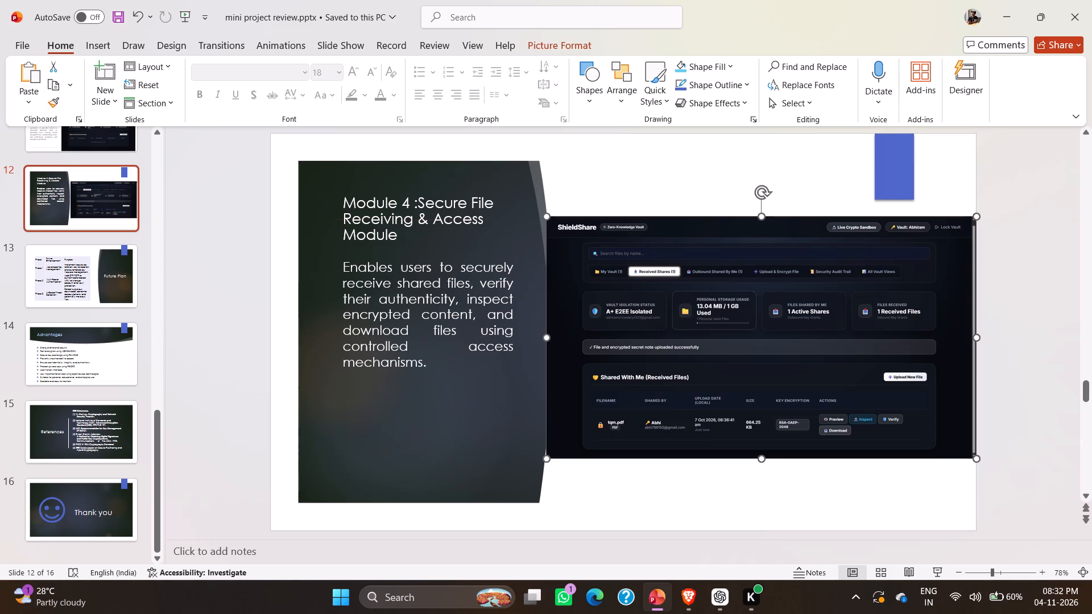
click(1061, 408)
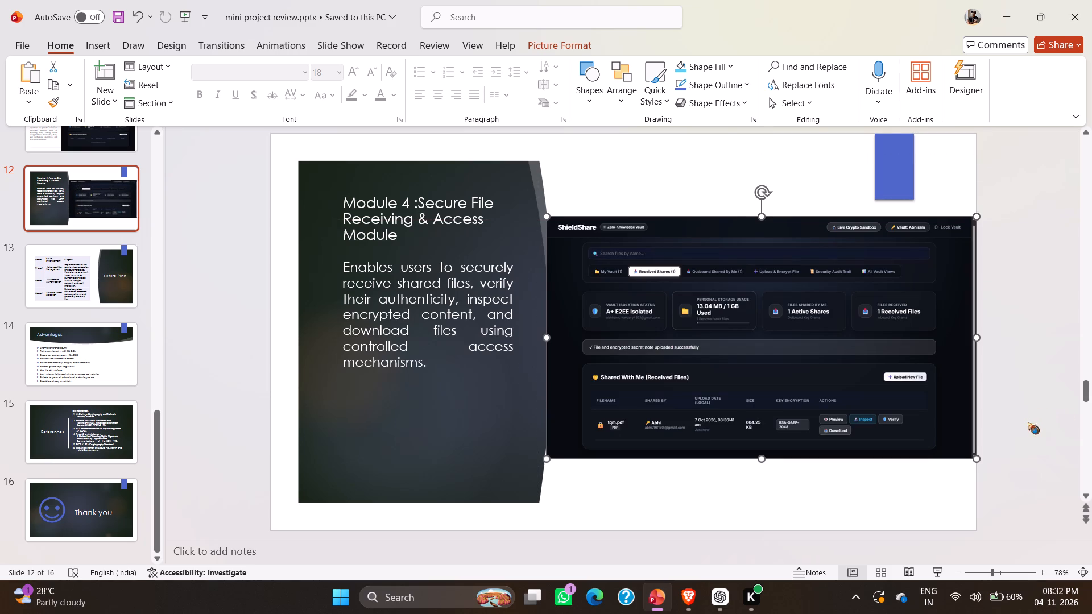
Save the presentation.
key(ctrl+s)
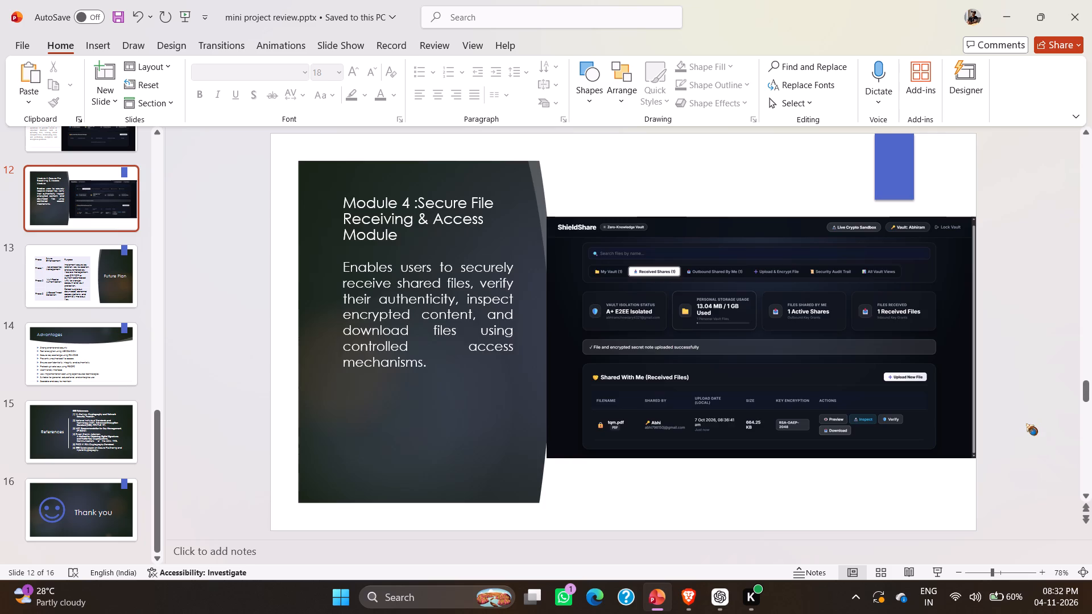
Review the slides from Module 4 to References and back through the modules to System Architecture.
scroll(1025, 423, down, 3)
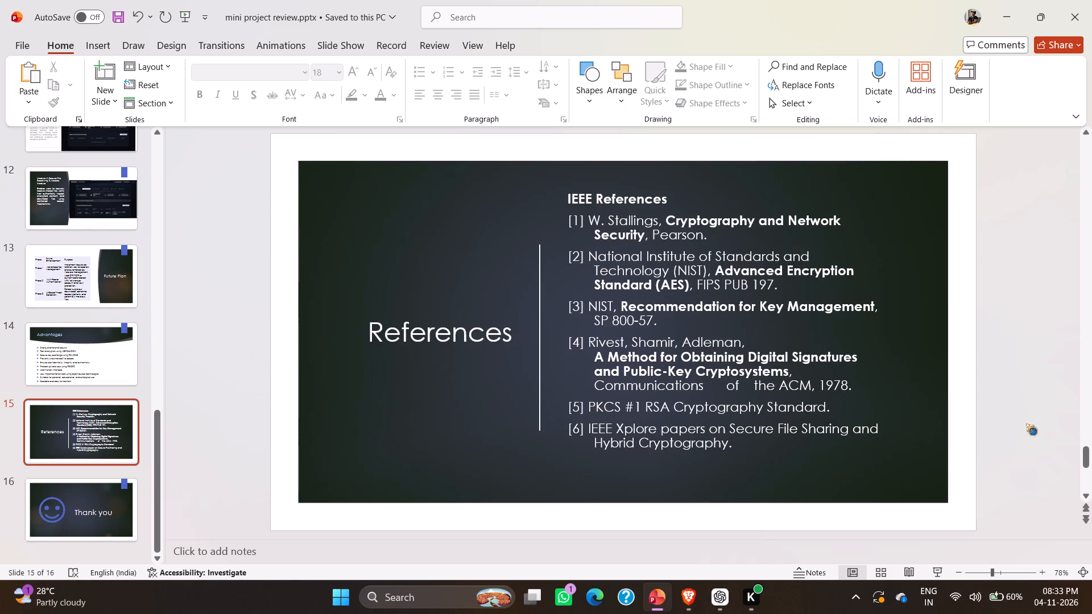
scroll(1025, 423, up, 3)
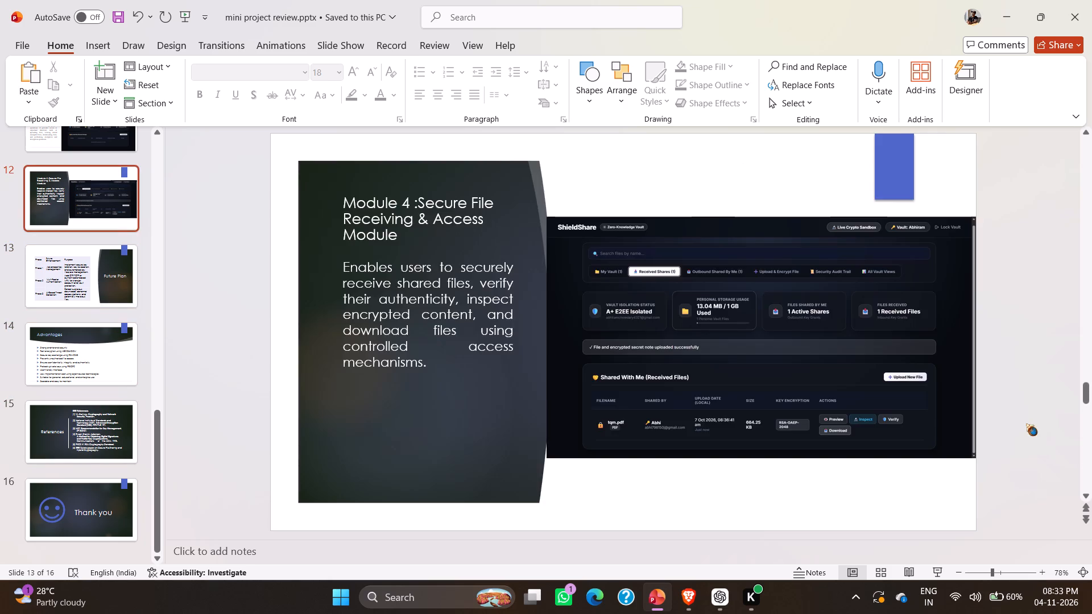
scroll(1025, 423, up, 7)
scroll(1025, 423, down, 1)
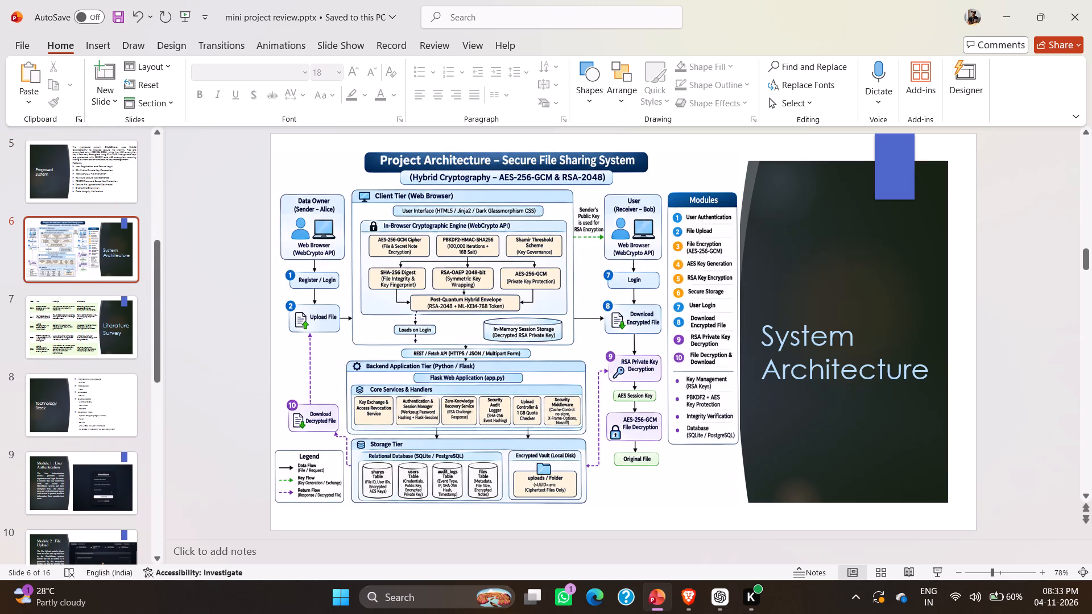
Examine the System Architecture diagram and recheck the Proposed System, Objectives and Existing System slides.
click(536, 314)
click(1080, 383)
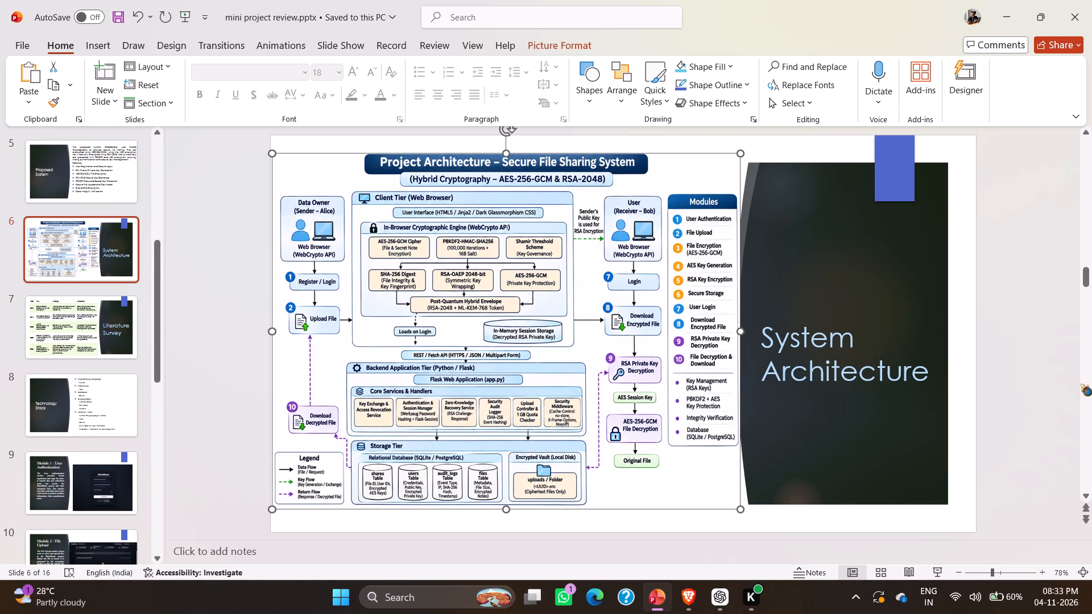
click(64, 260)
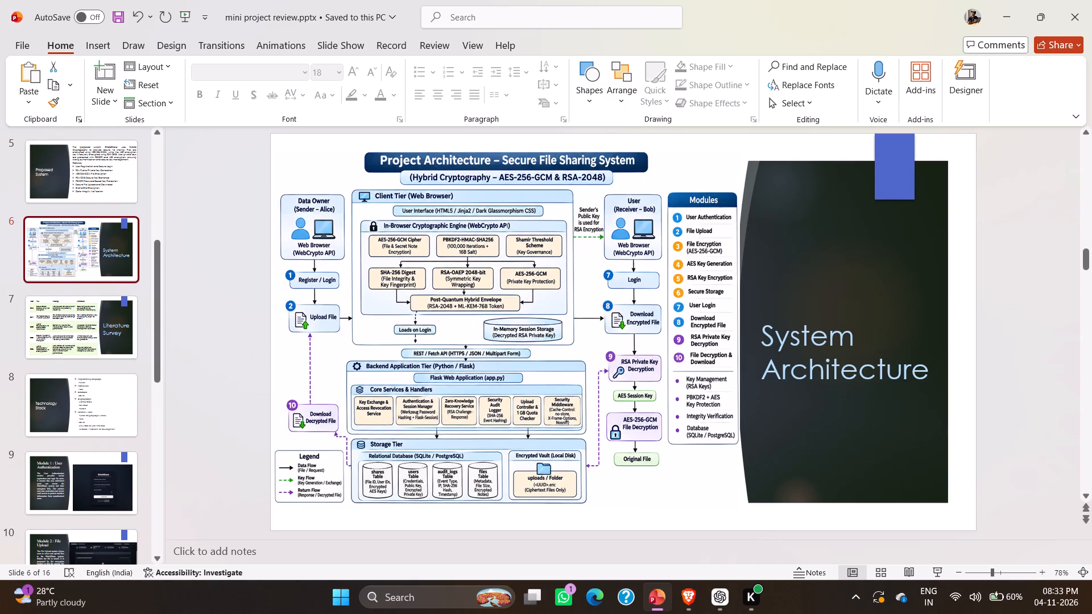
click(197, 346)
click(49, 175)
scroll(592, 372, up, 1)
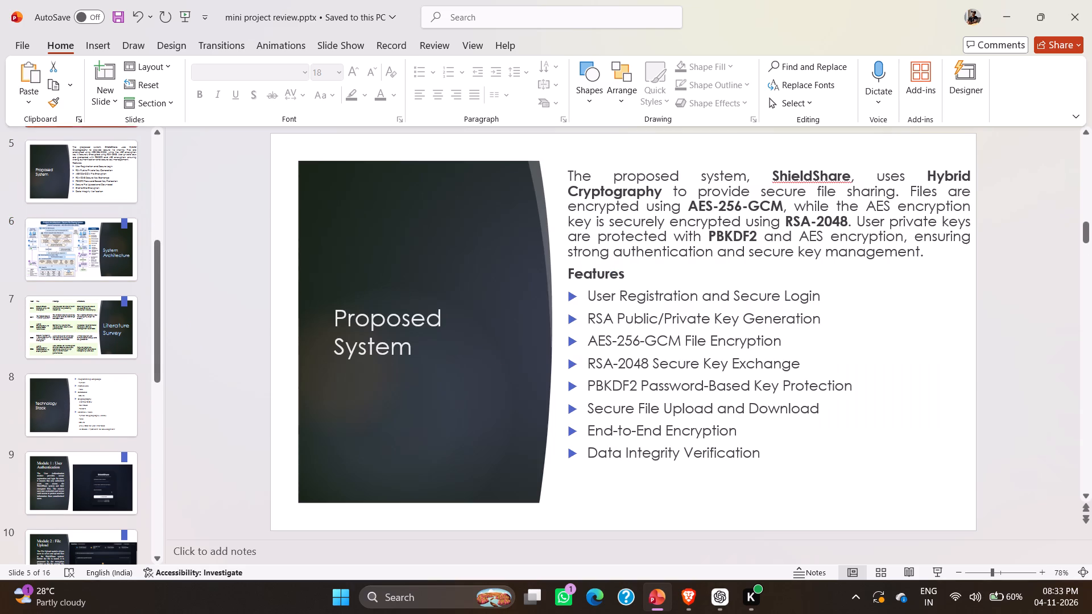
scroll(89, 248, up, 7)
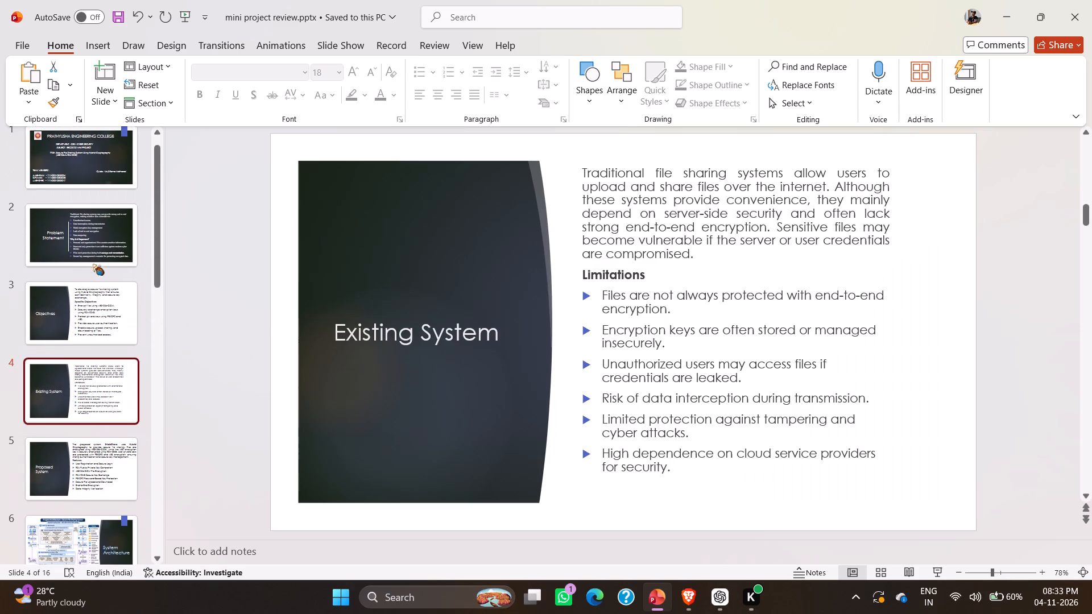
click(96, 310)
click(114, 401)
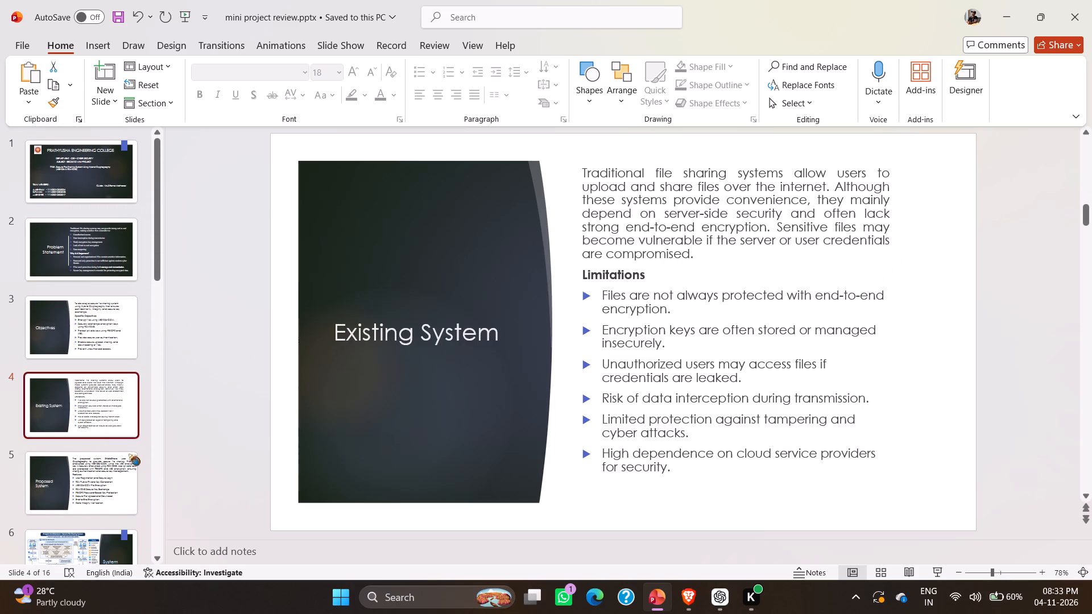
Review the Proposed System, System Architecture, Literature Survey and Technology Stack slides.
click(115, 494)
scroll(114, 493, down, 1)
click(107, 517)
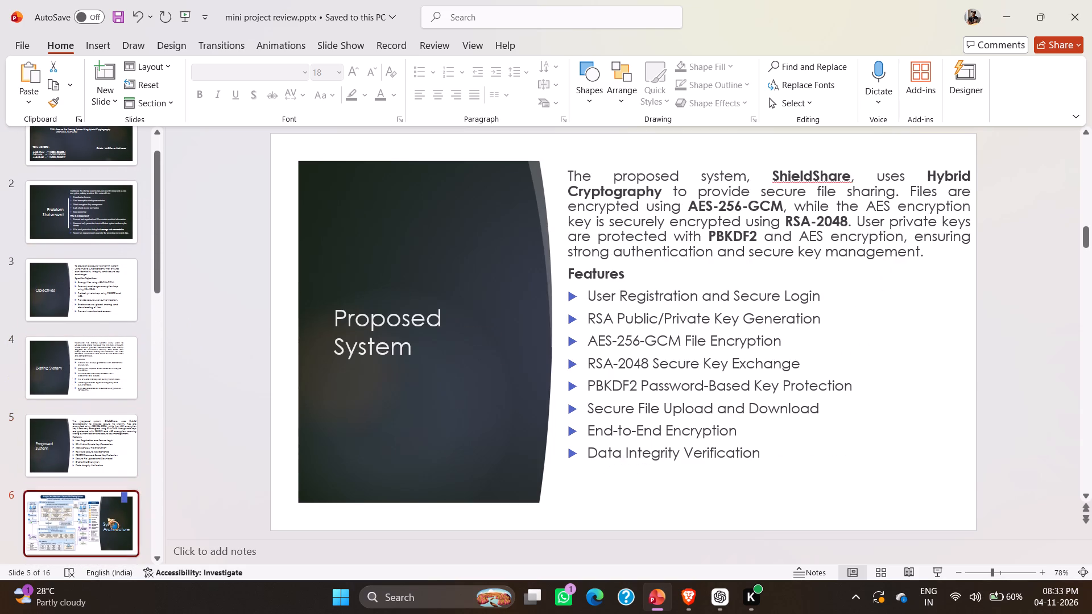
click(444, 326)
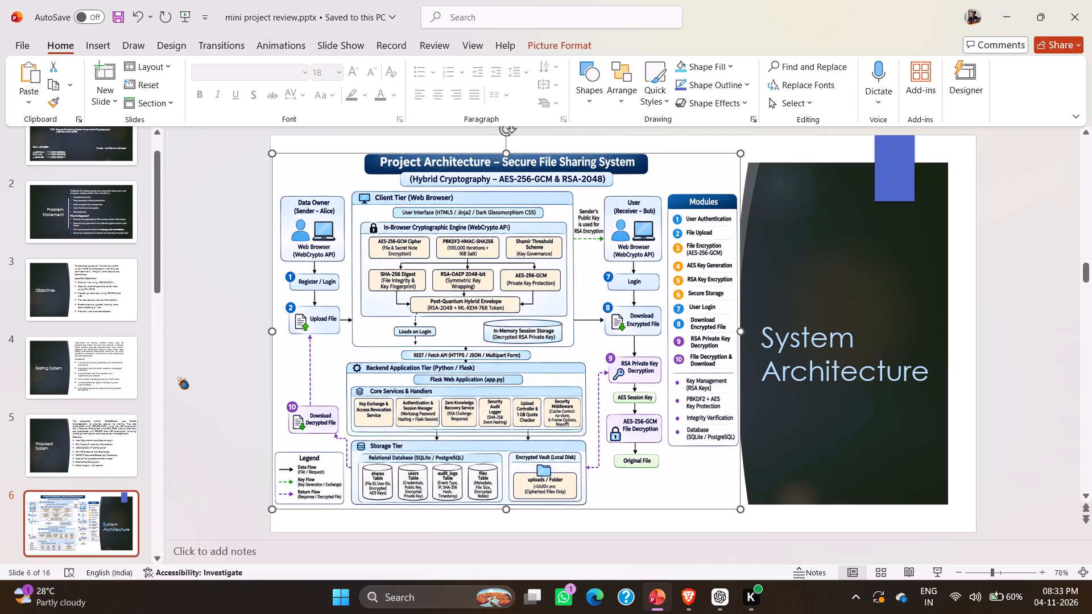
click(177, 376)
click(419, 383)
click(209, 442)
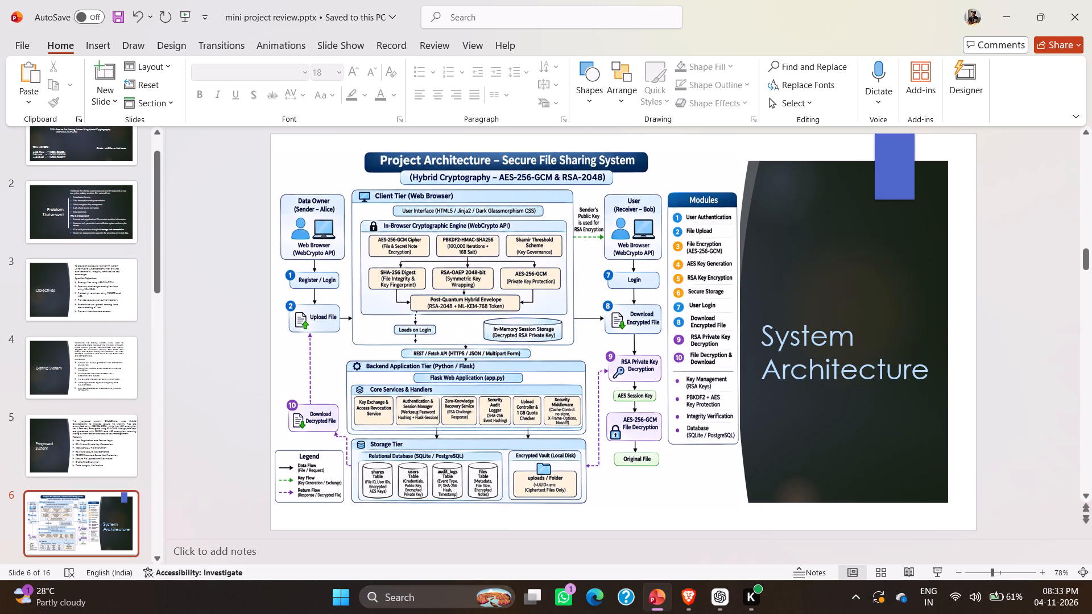
scroll(68, 452, down, 3)
click(82, 474)
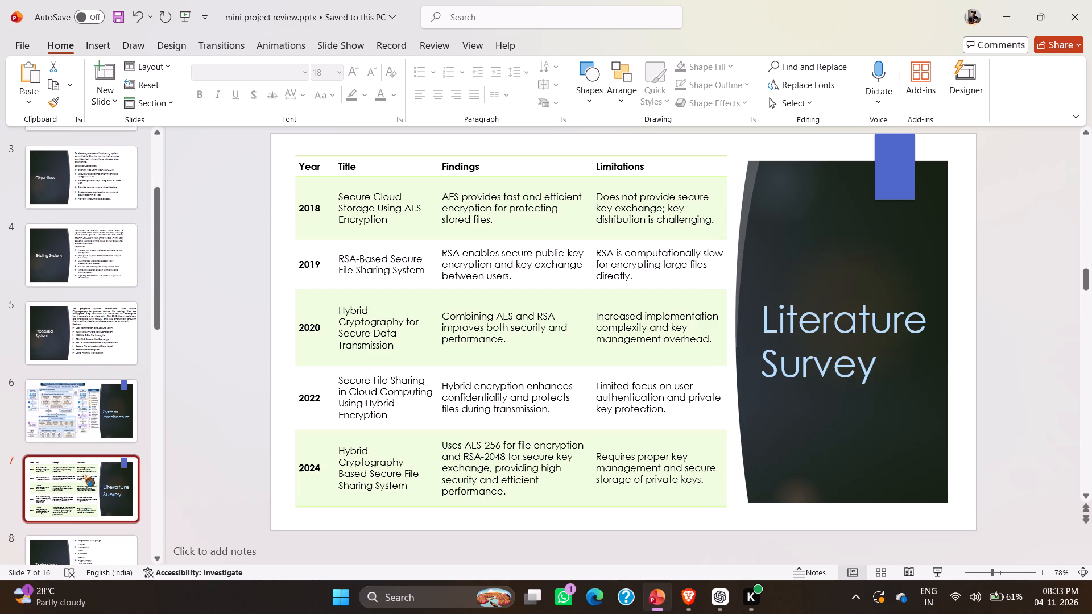
scroll(82, 474, down, 1)
click(86, 513)
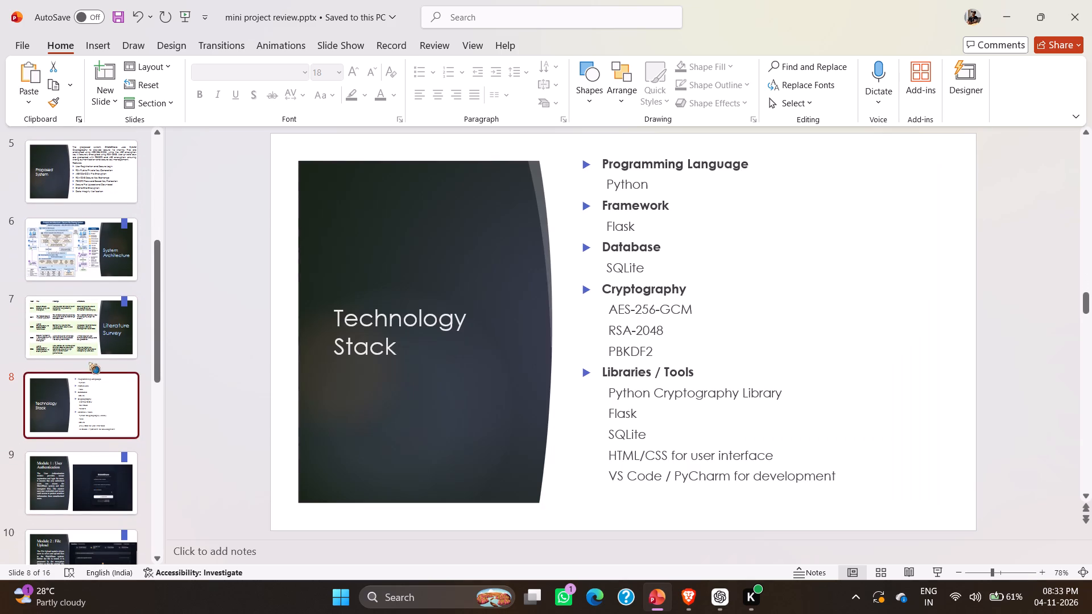
On the Module 1 User Authentication slide, enlarge the login screenshot from its upper-left corner and shift it right, clear of the dark panel.
click(82, 486)
click(729, 308)
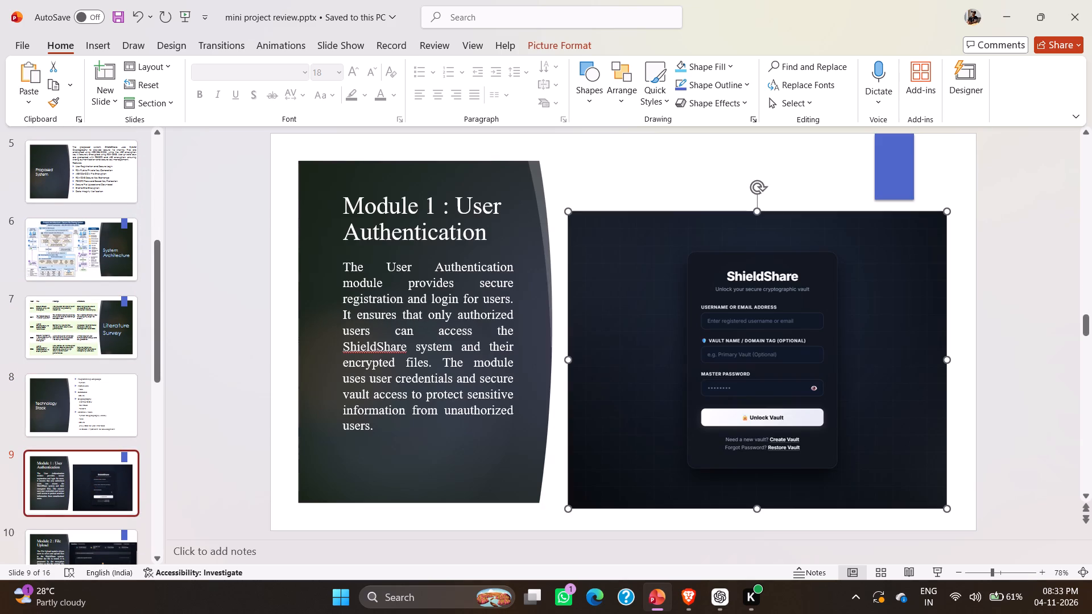
drag(568, 213, 552, 194)
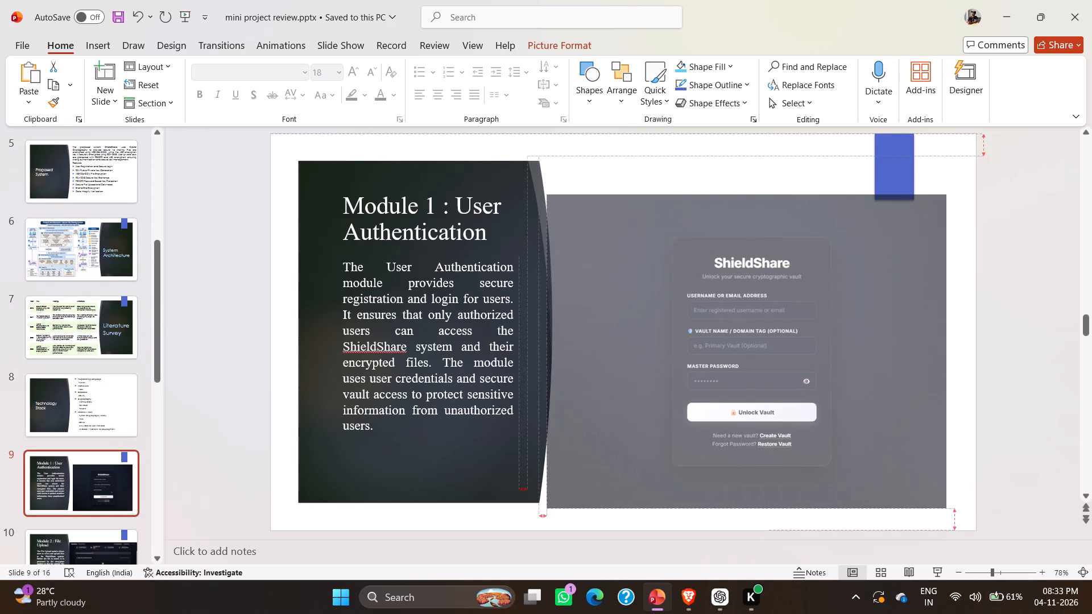
drag(552, 194, 543, 181)
drag(648, 279, 664, 277)
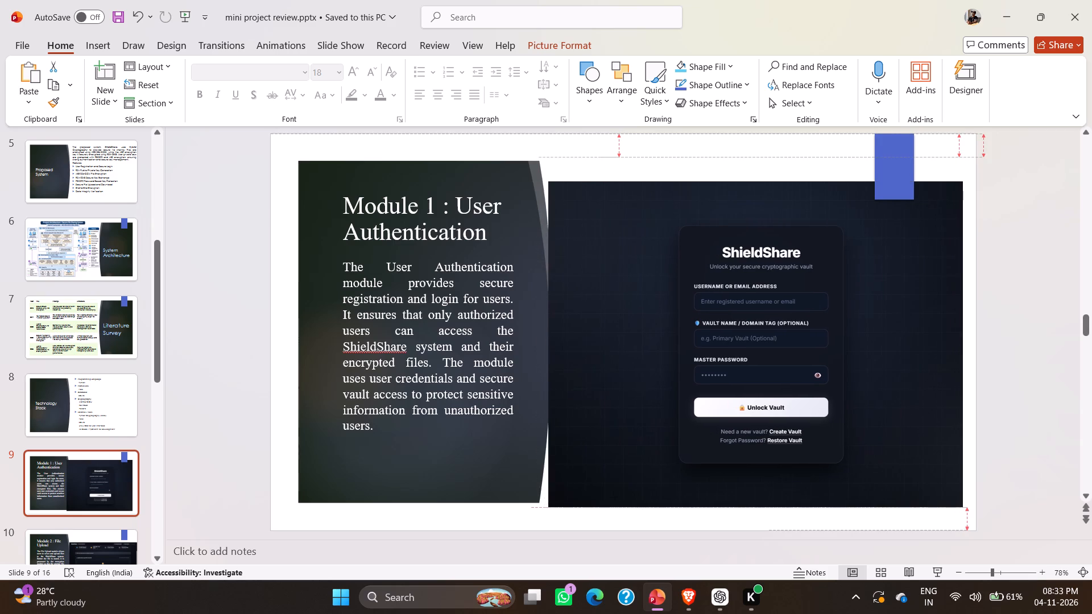
drag(664, 277, 670, 278)
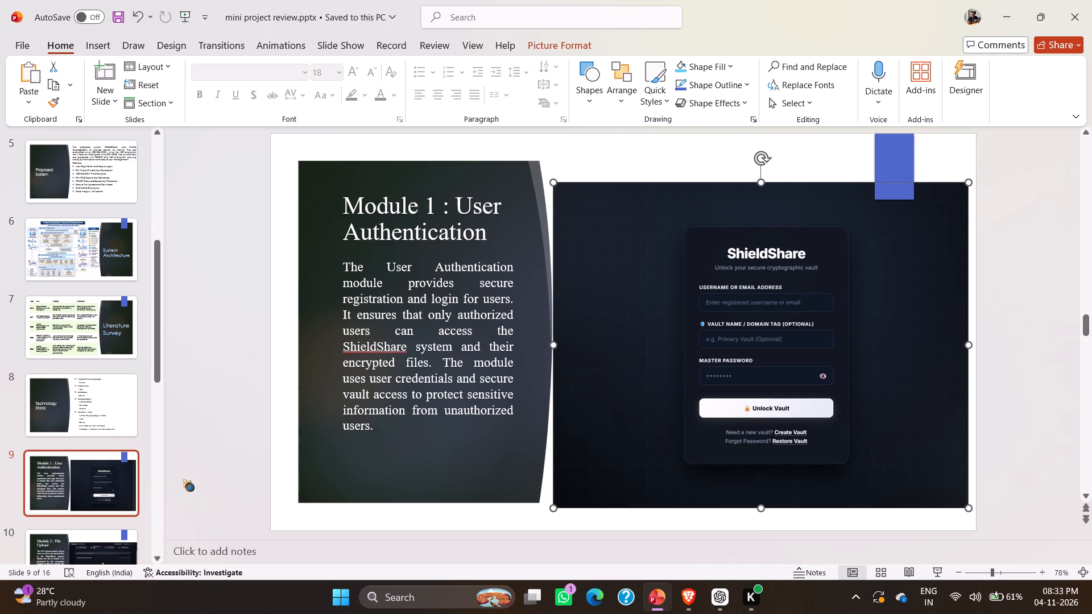
click(183, 443)
Save the presentation.
click(109, 19)
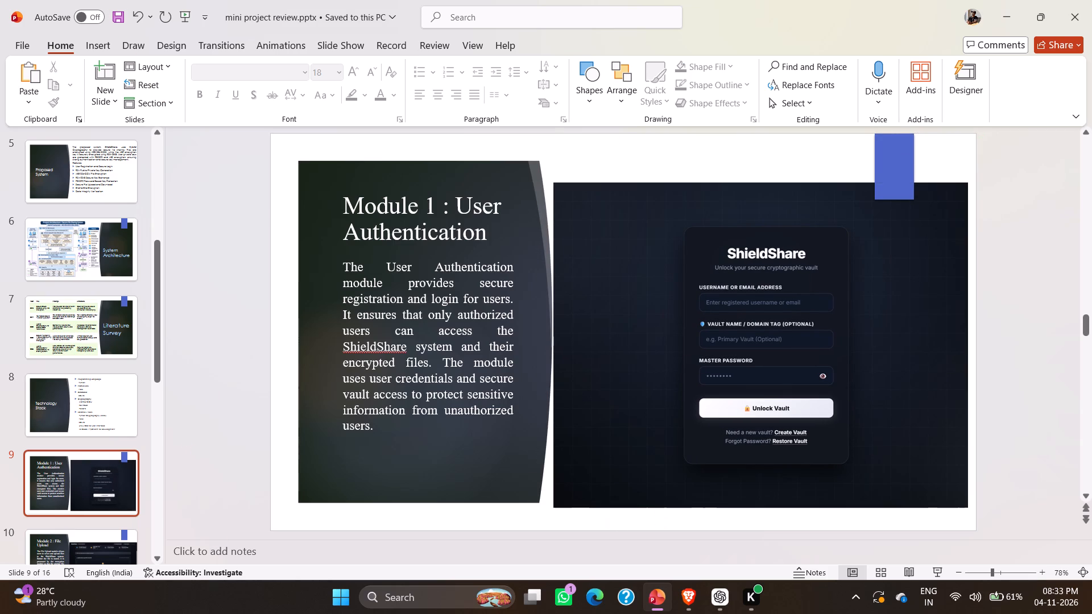
Check the Module 3 Dashboard slide and its screenshot, and go back through Module 1 to the title slide.
scroll(520, 424, down, 2)
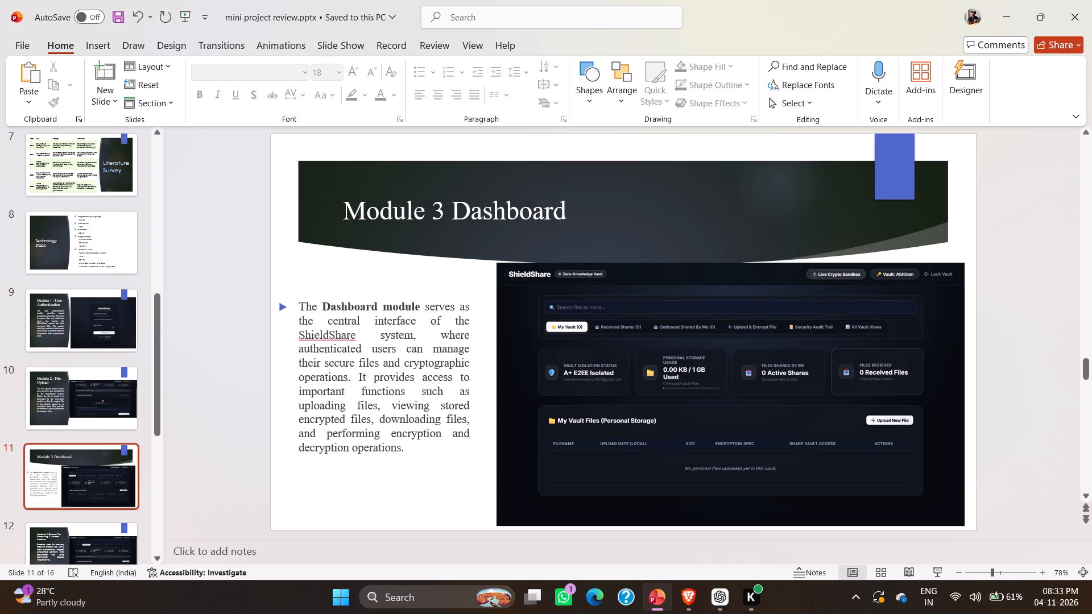
click(755, 425)
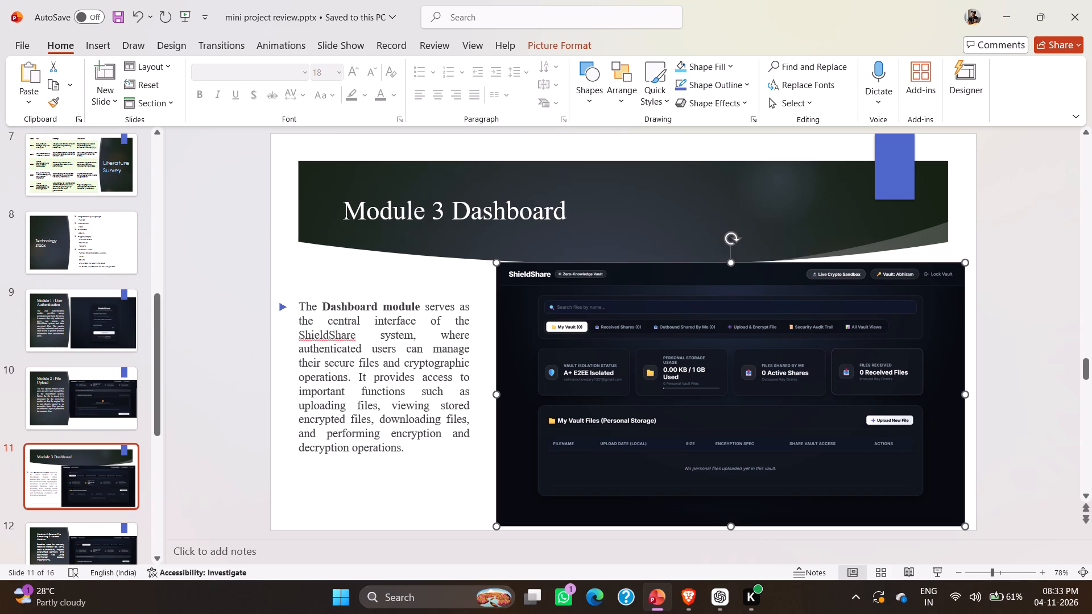
click(559, 558)
scroll(207, 461, up, 3)
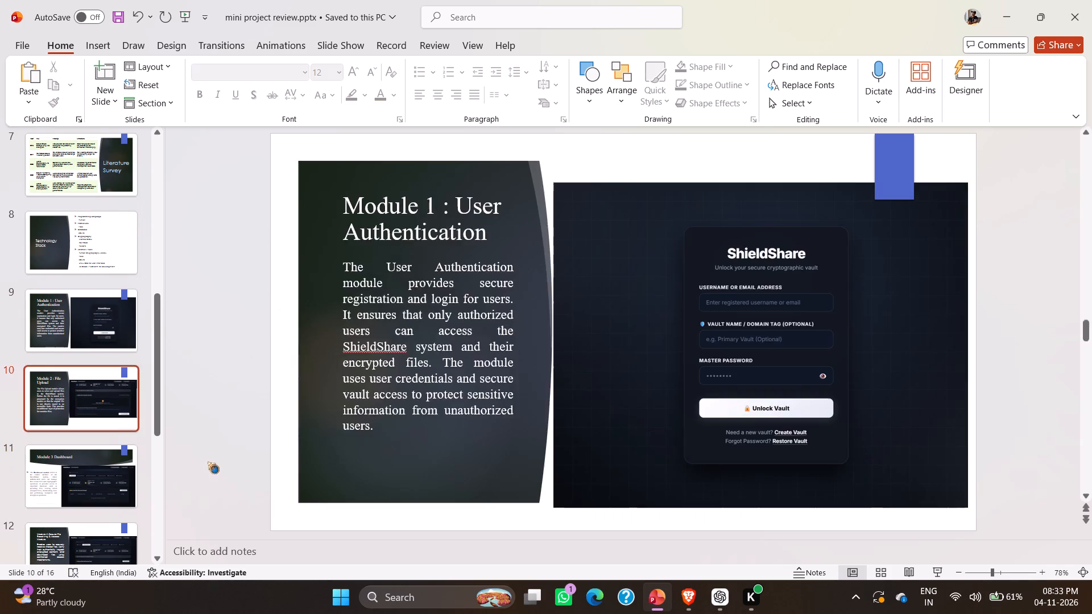
scroll(207, 461, up, 11)
Recheck the text of the Problem Statement, Objectives, Existing System and Proposed System slides.
scroll(626, 388, down, 1)
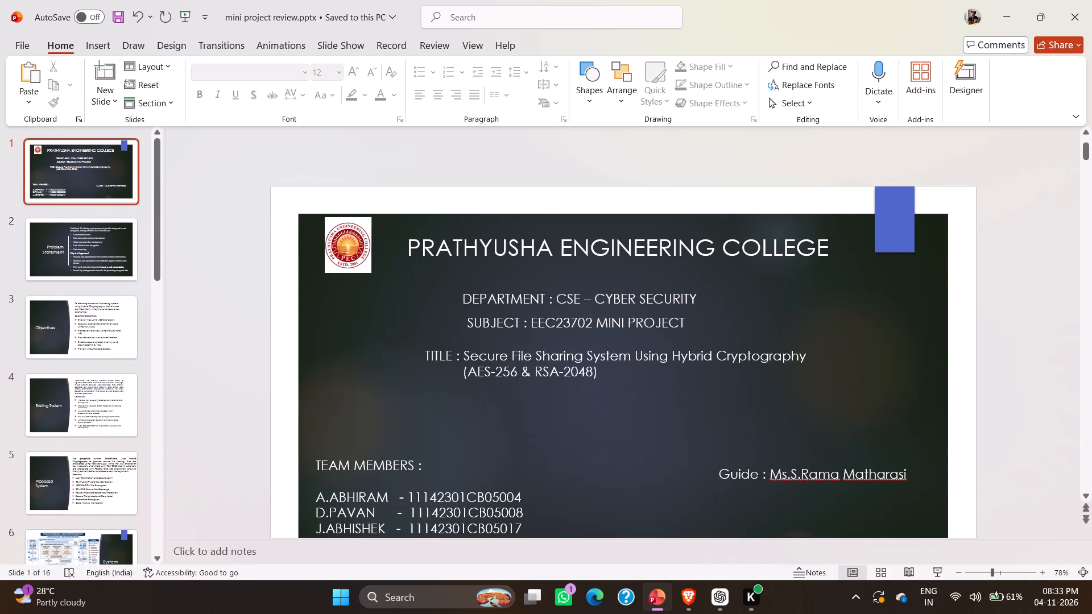
scroll(626, 388, down, 5)
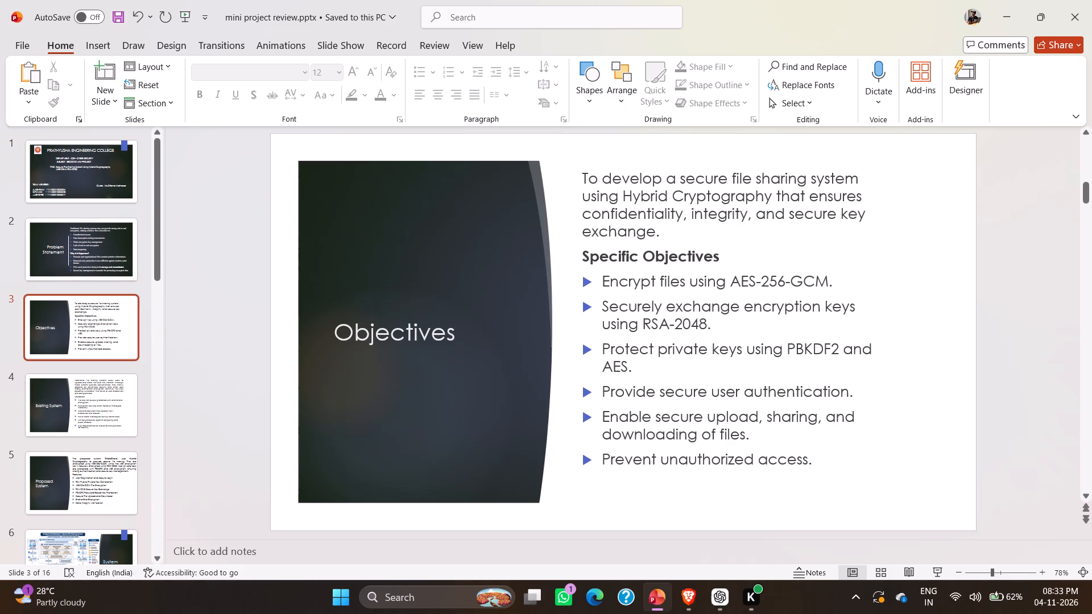
click(43, 423)
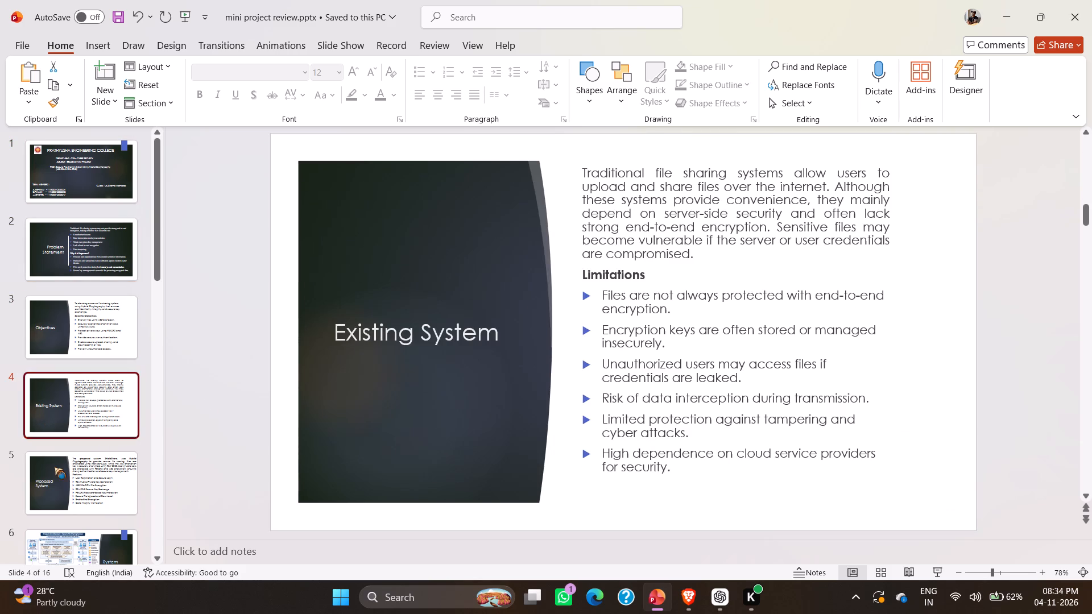
click(55, 467)
click(696, 244)
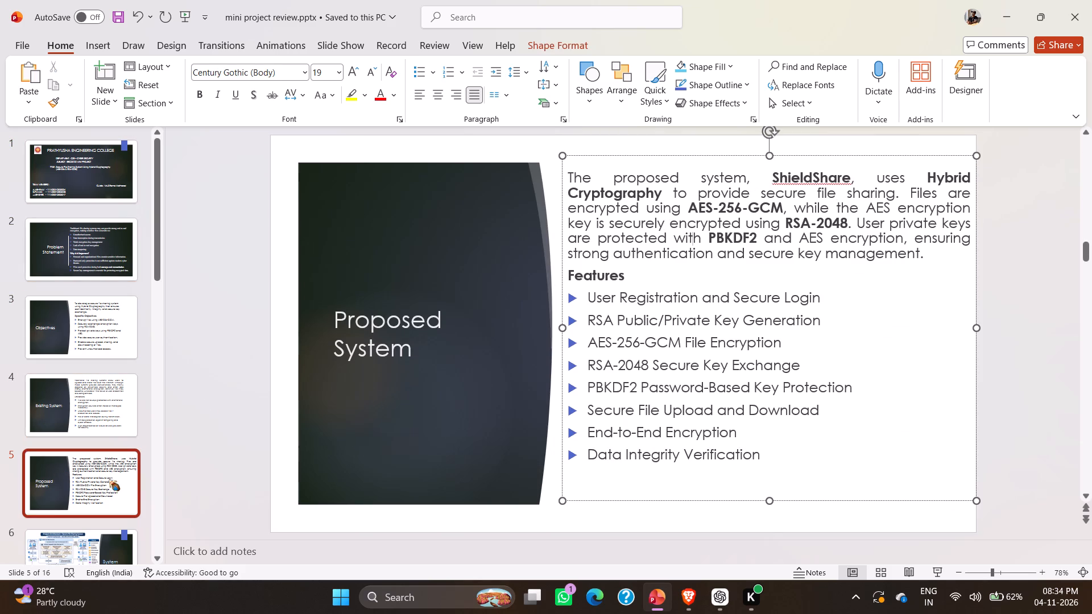
click(102, 420)
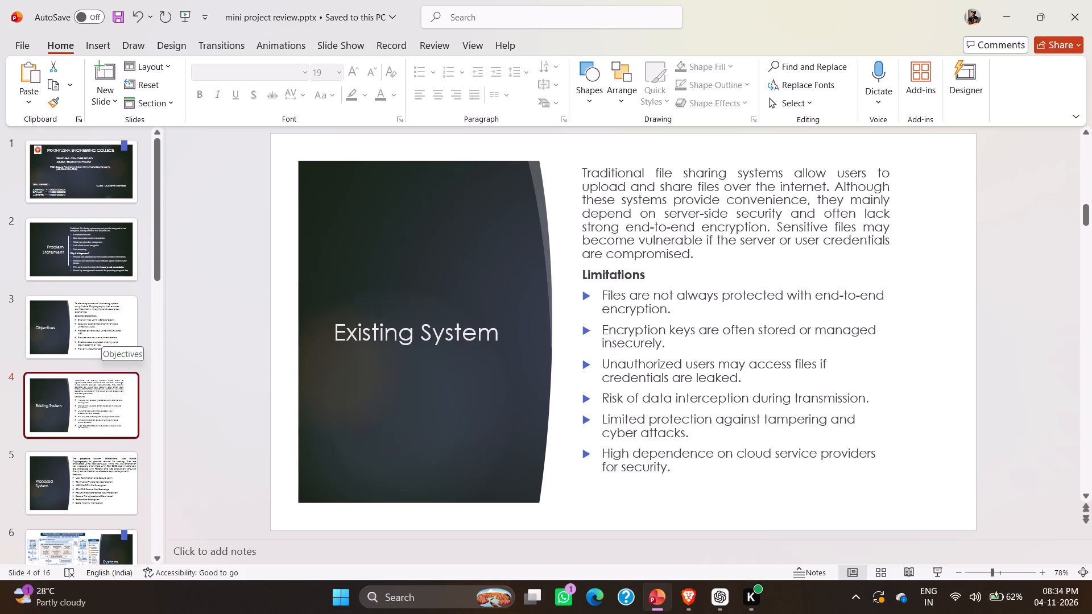
click(62, 246)
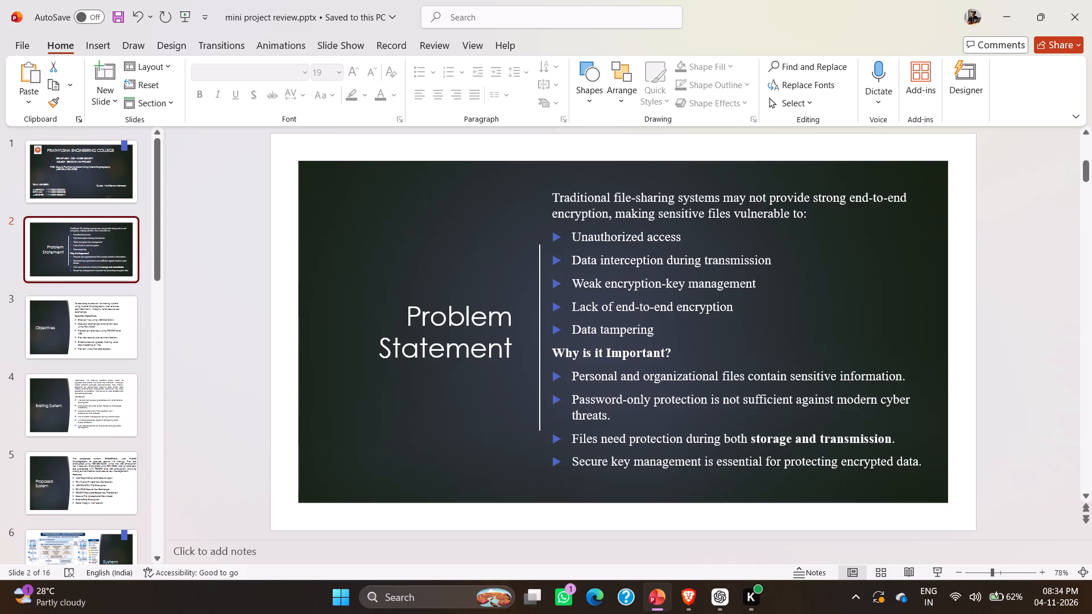
click(541, 312)
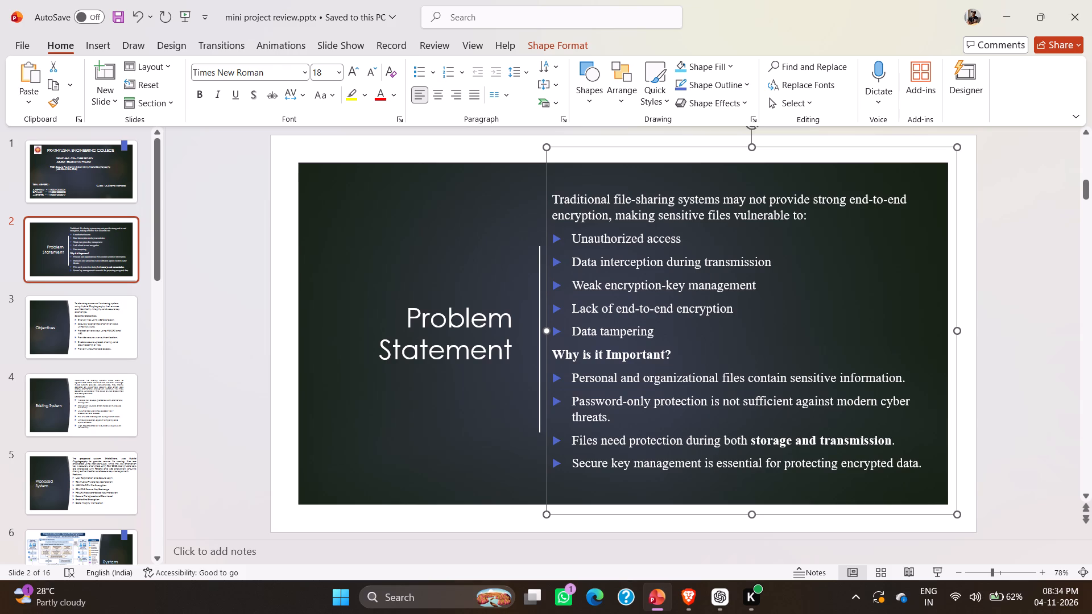
click(395, 500)
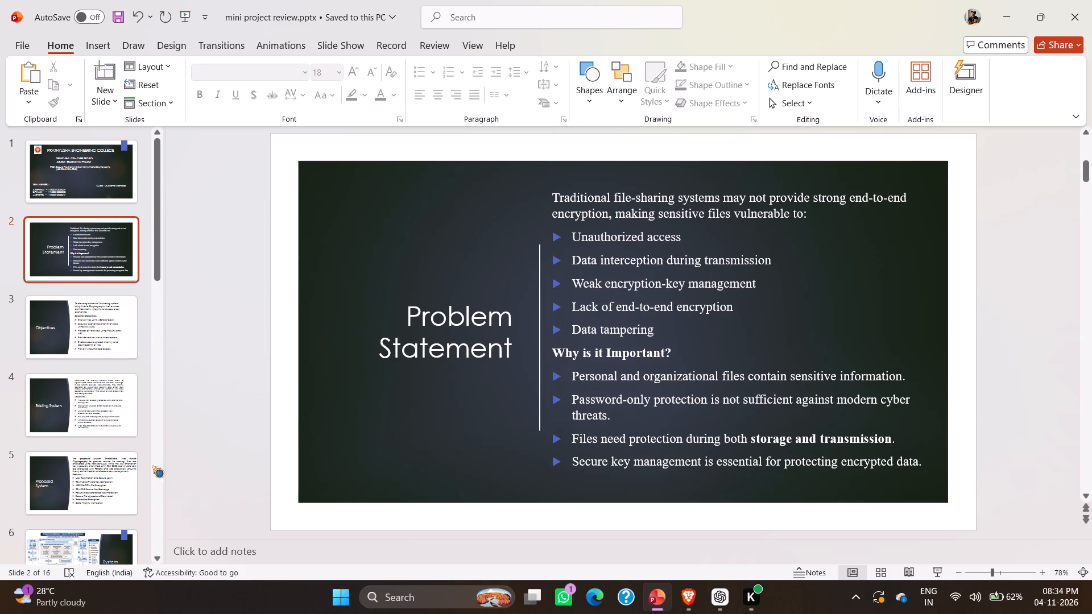
click(96, 301)
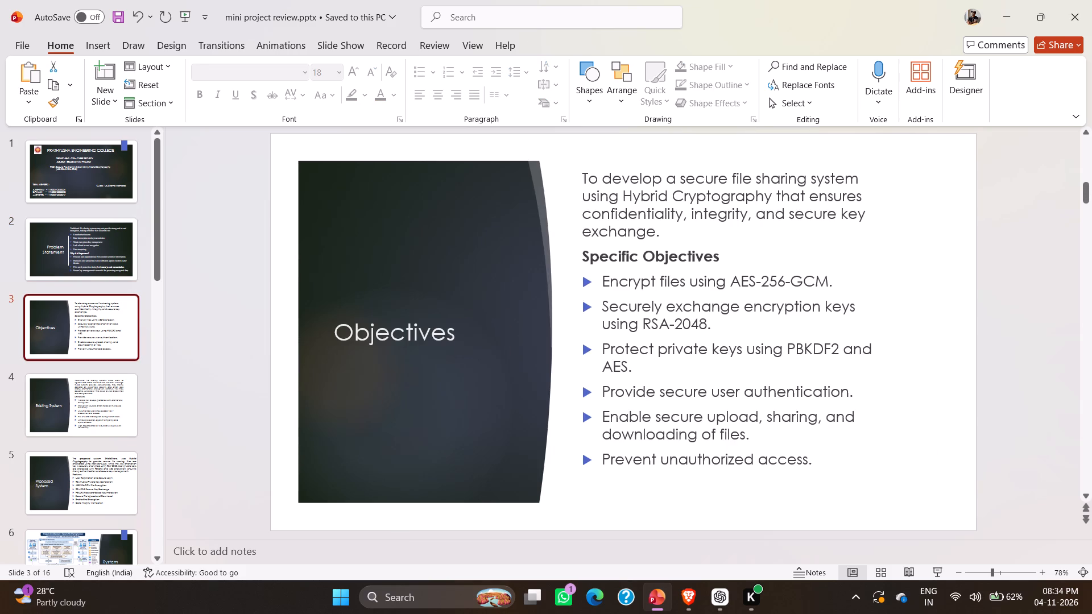
click(37, 426)
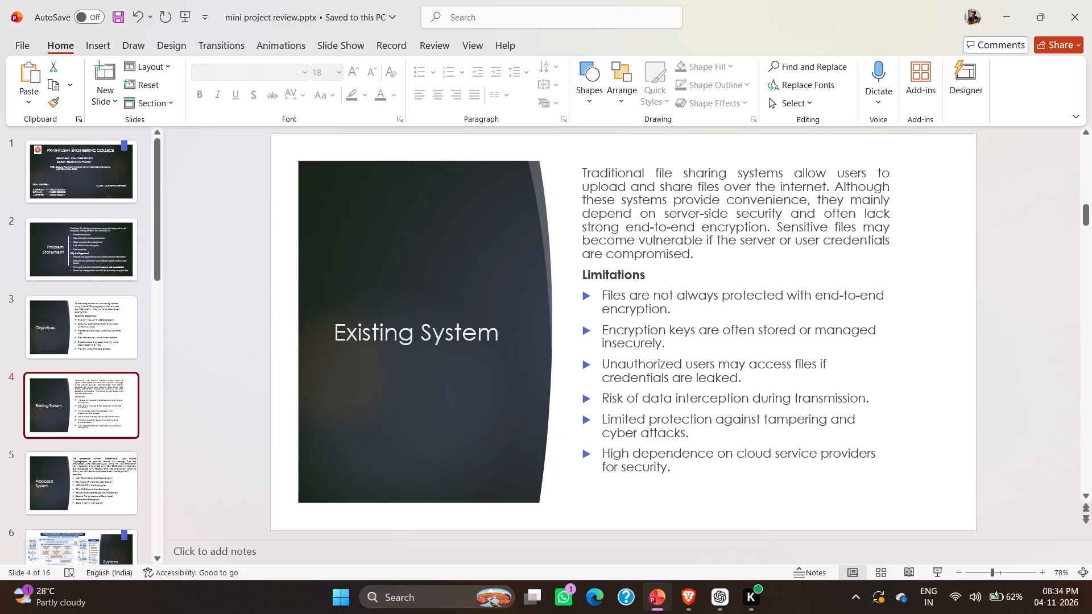
Delete the trailing space after "for security." in the last Limitations bullet on the Existing System slide.
click(598, 450)
click(535, 499)
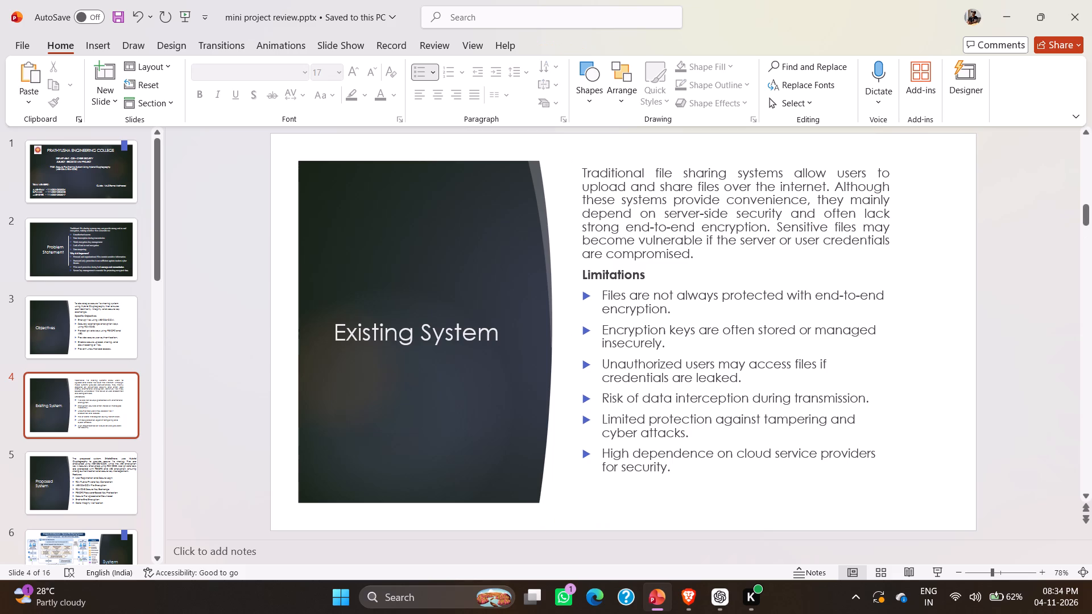
click(612, 297)
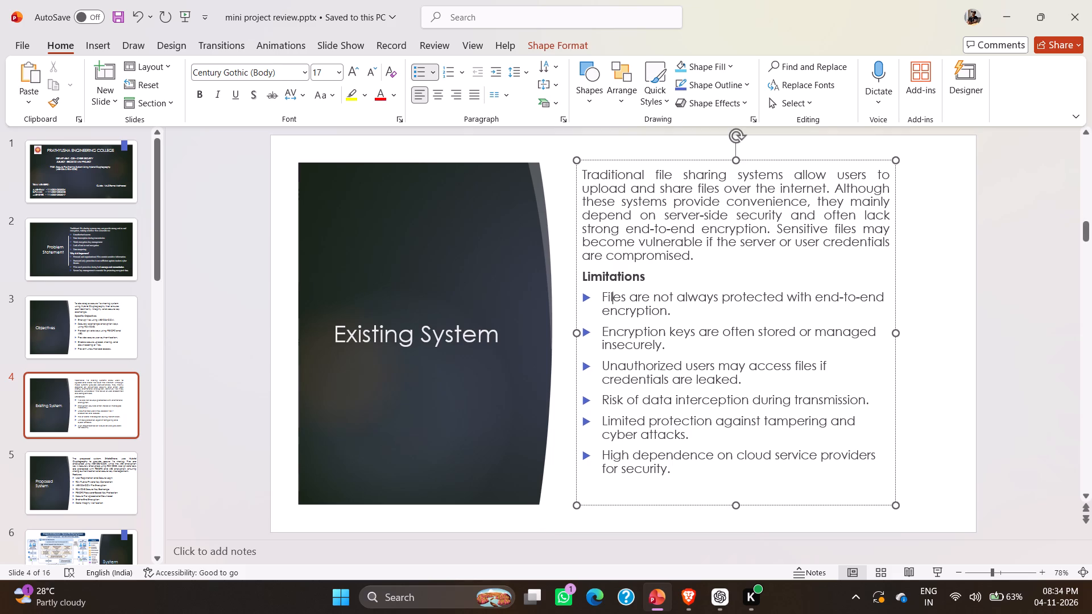
click(624, 344)
click(627, 397)
click(631, 425)
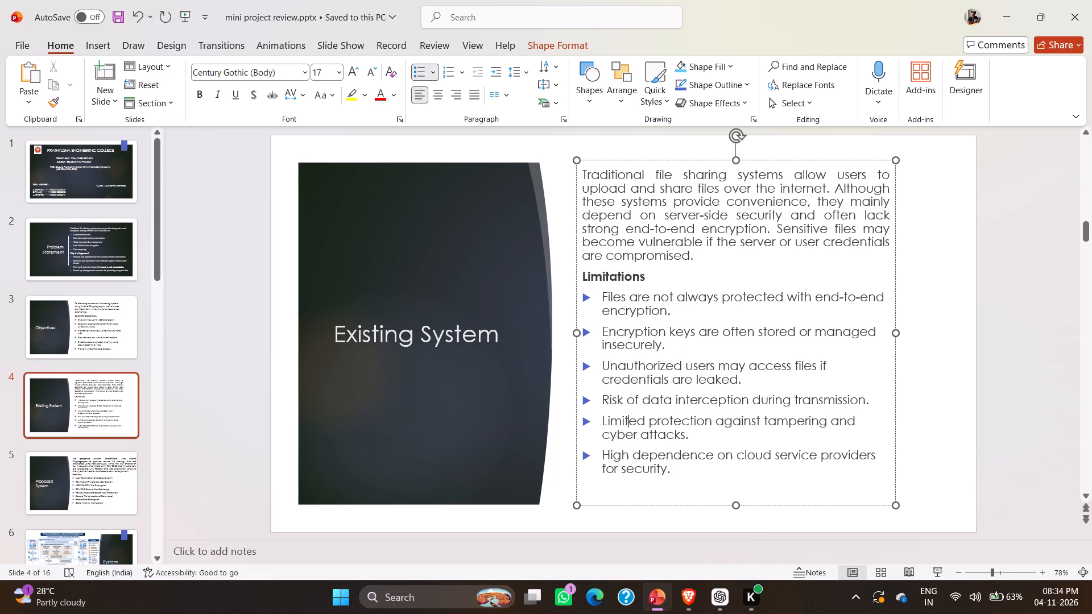
click(640, 460)
click(677, 466)
key(BackSpace)
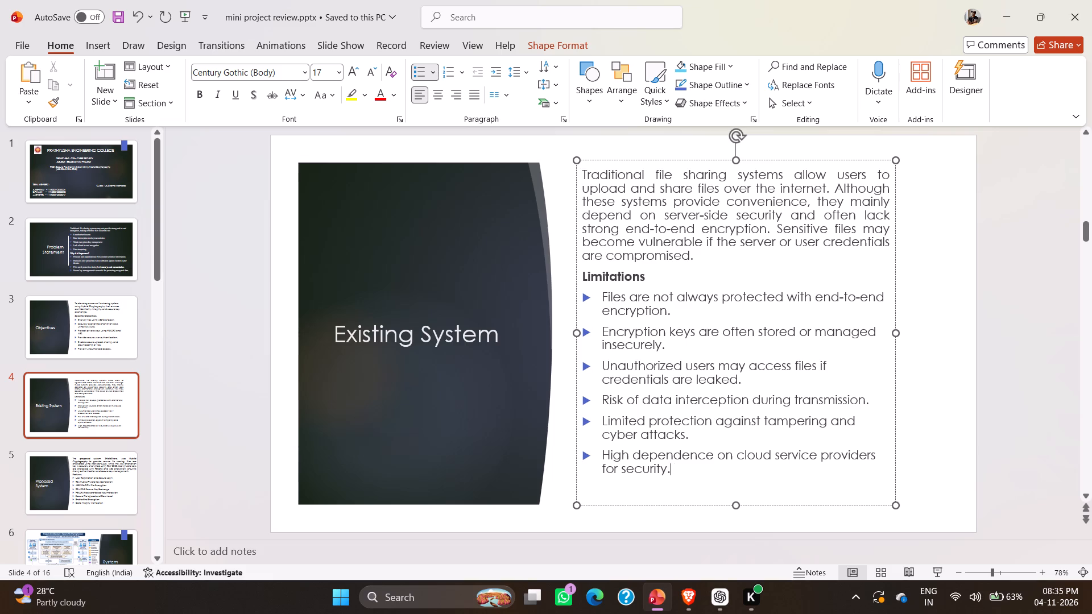
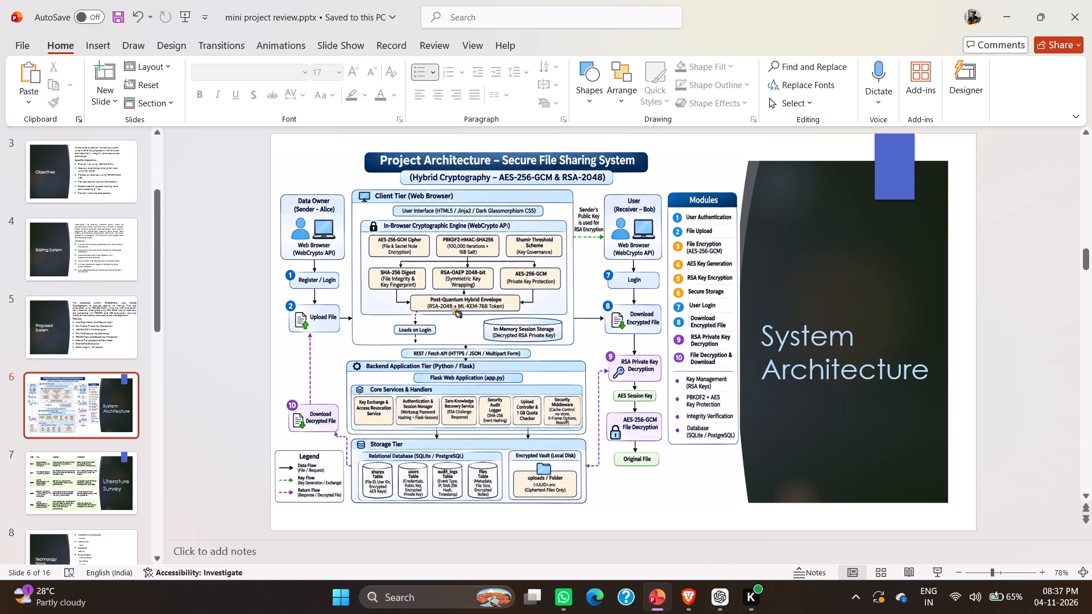
click(809, 332)
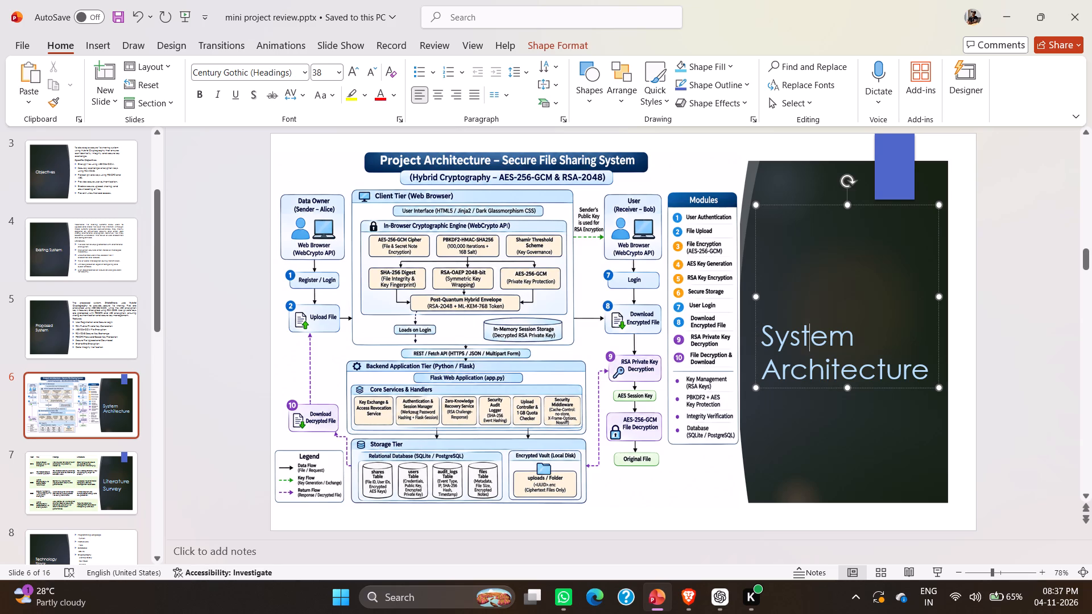
drag(765, 330, 929, 373)
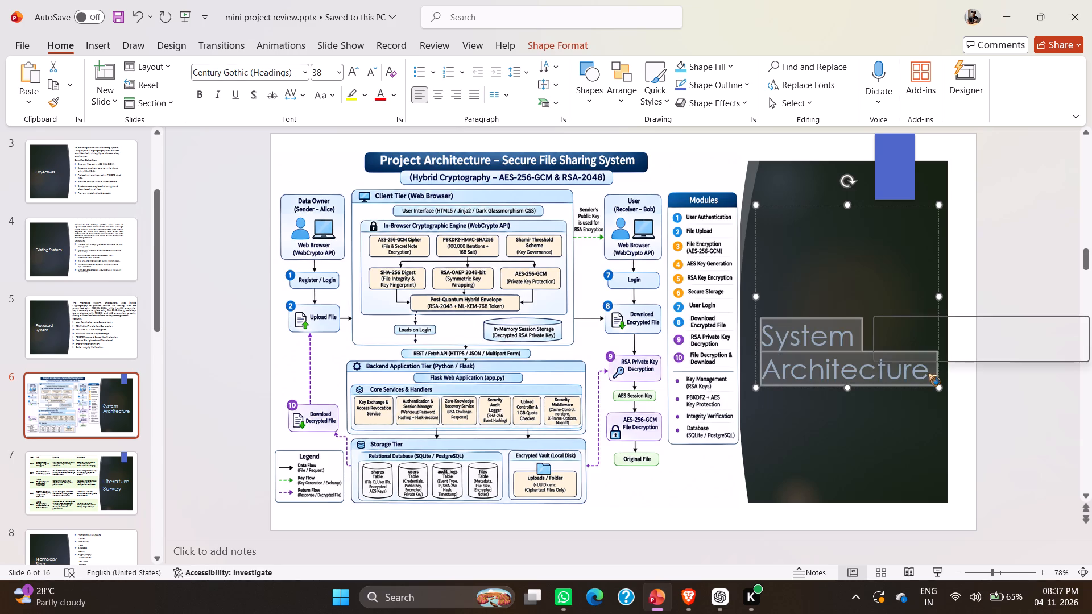
click(1026, 343)
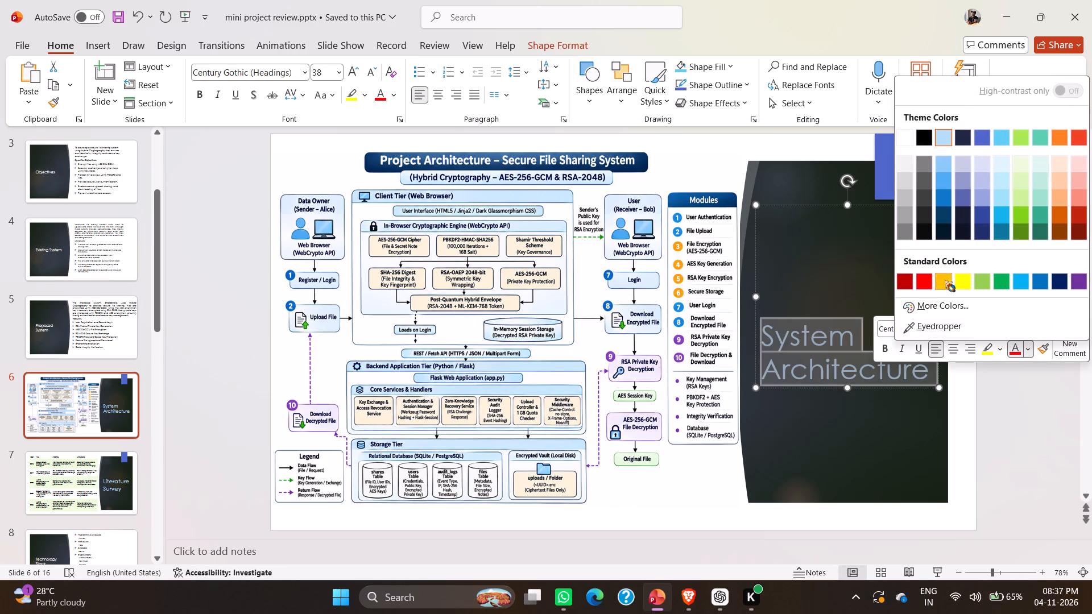
click(906, 139)
click(1049, 524)
Shorten the System Architecture title box to fit its two lines and move it up to the middle of the dark panel.
scroll(694, 391, down, 1)
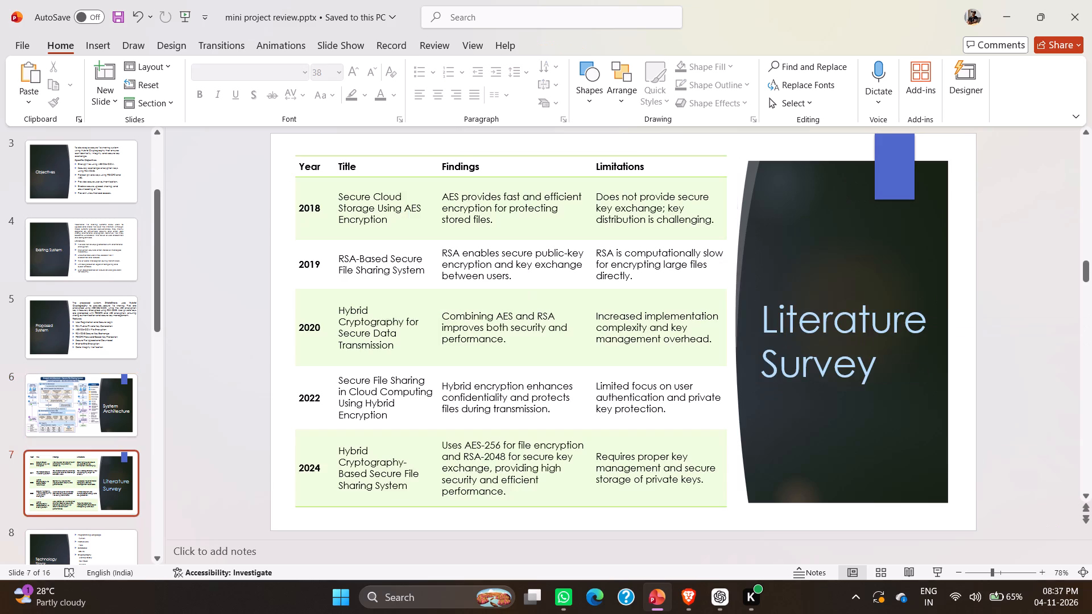
scroll(832, 355, up, 1)
click(830, 358)
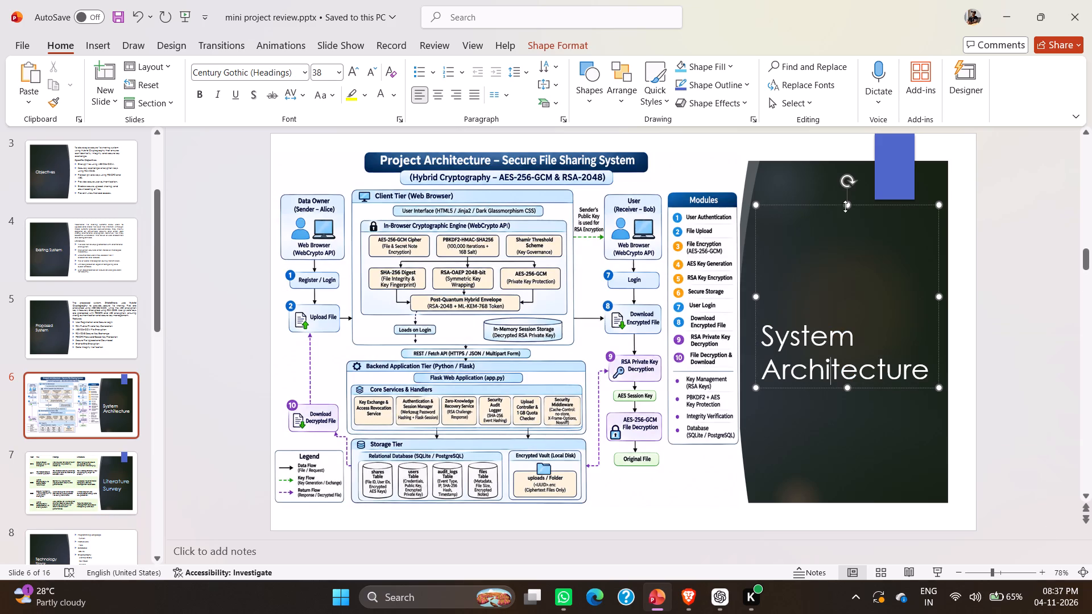
drag(847, 204, 857, 305)
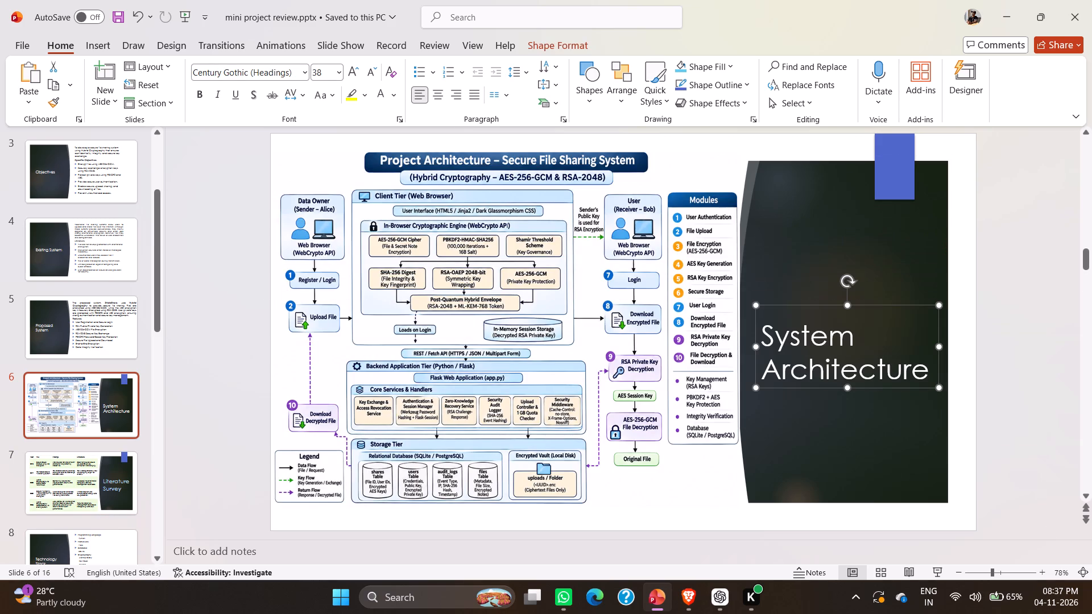
drag(828, 304, 830, 275)
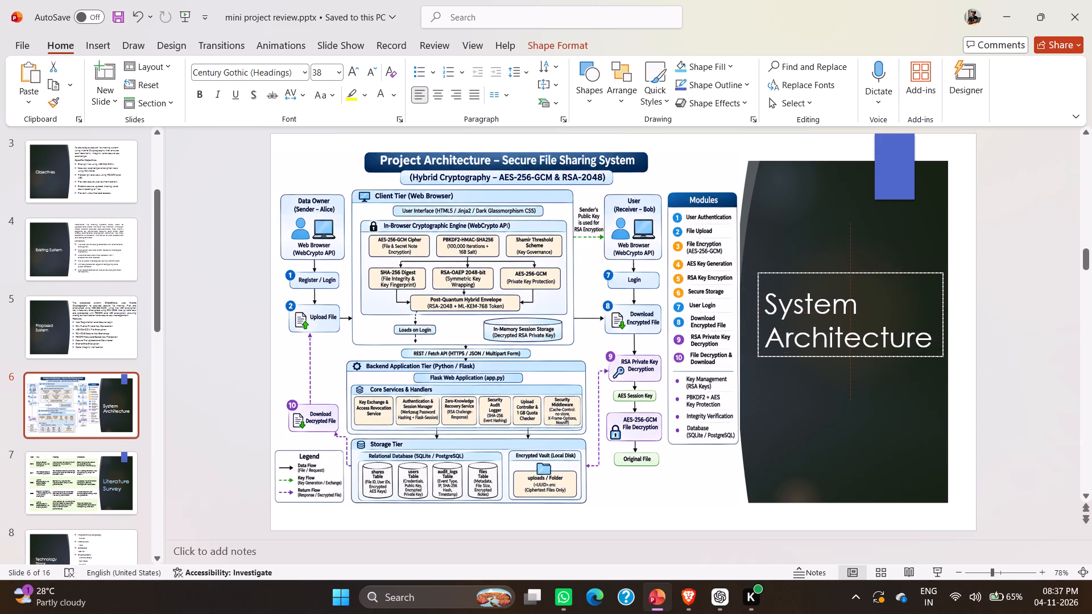
drag(830, 275, 830, 285)
Change the font colour of the Literature Survey title on slide 7 to white.
click(76, 465)
click(789, 302)
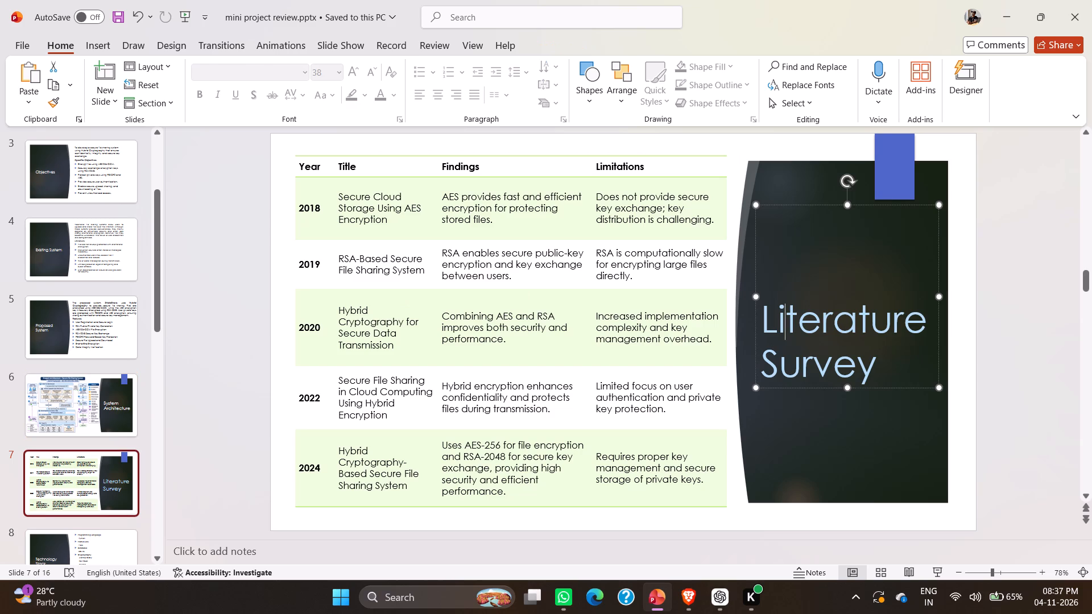
drag(763, 314, 864, 357)
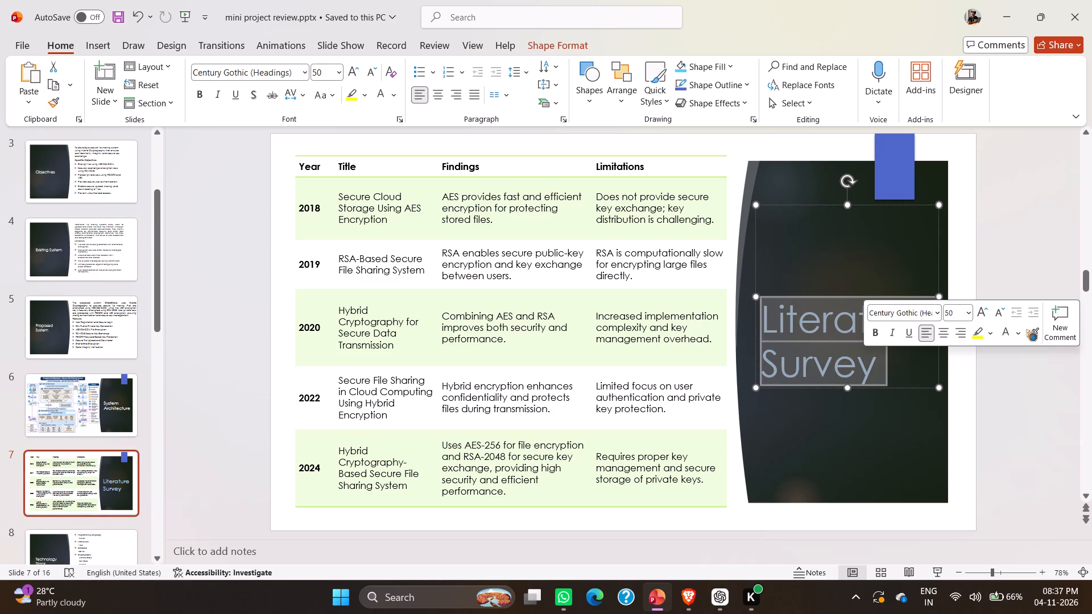
click(1021, 332)
click(905, 121)
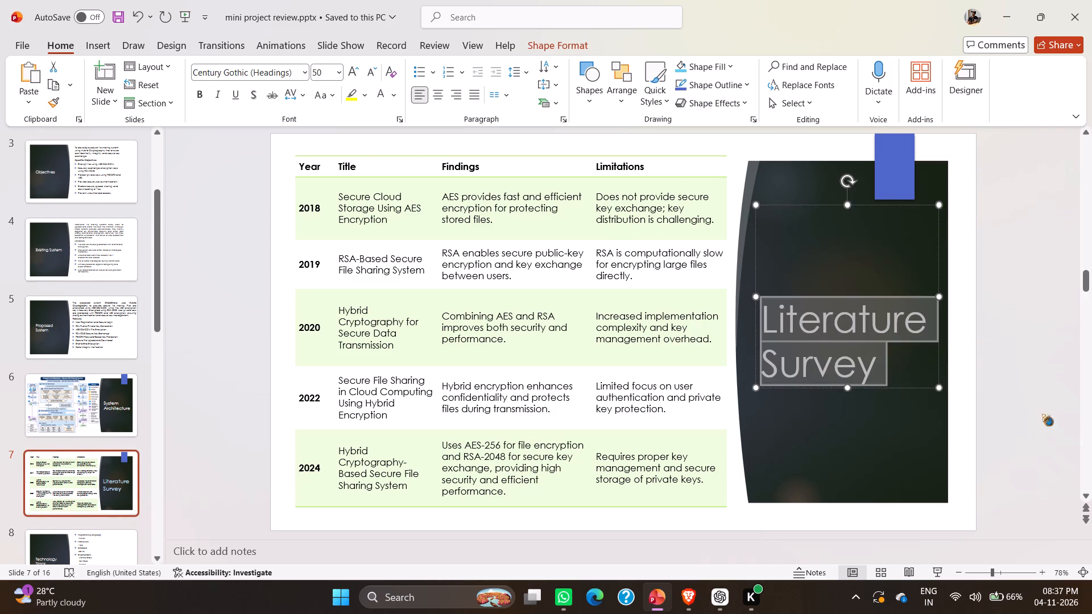
click(1082, 428)
Shorten the Literature Survey title box around its text and move it up towards the middle of the dark panel.
click(73, 334)
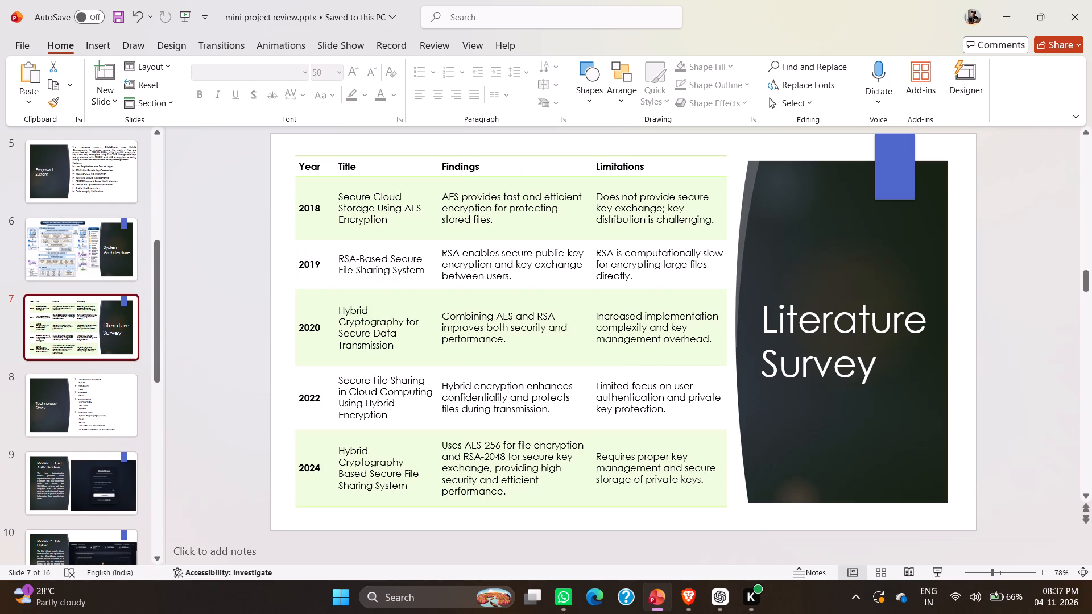
click(842, 367)
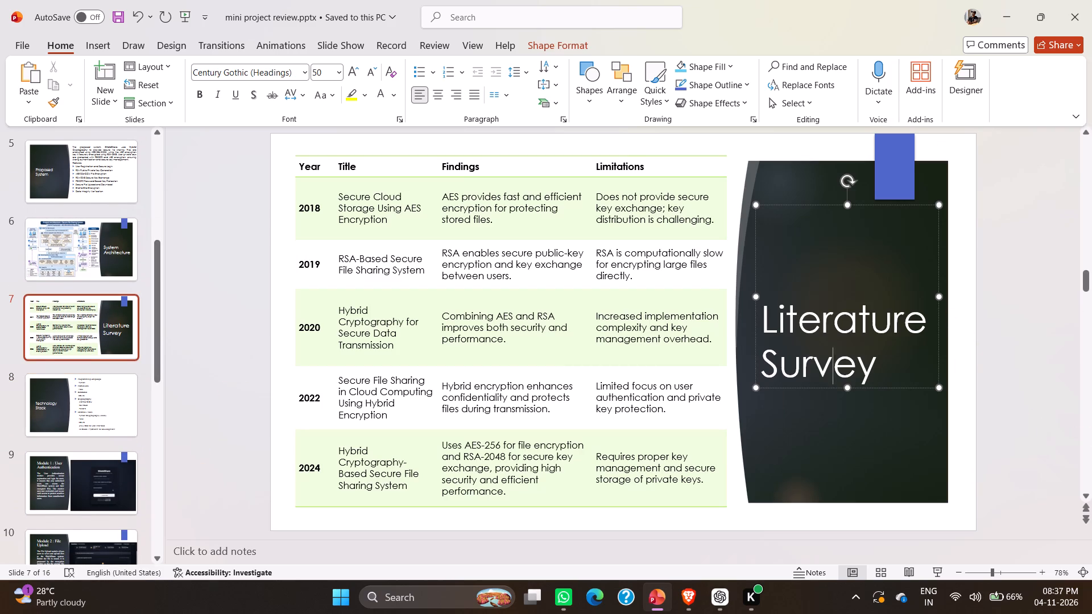
drag(847, 206, 868, 294)
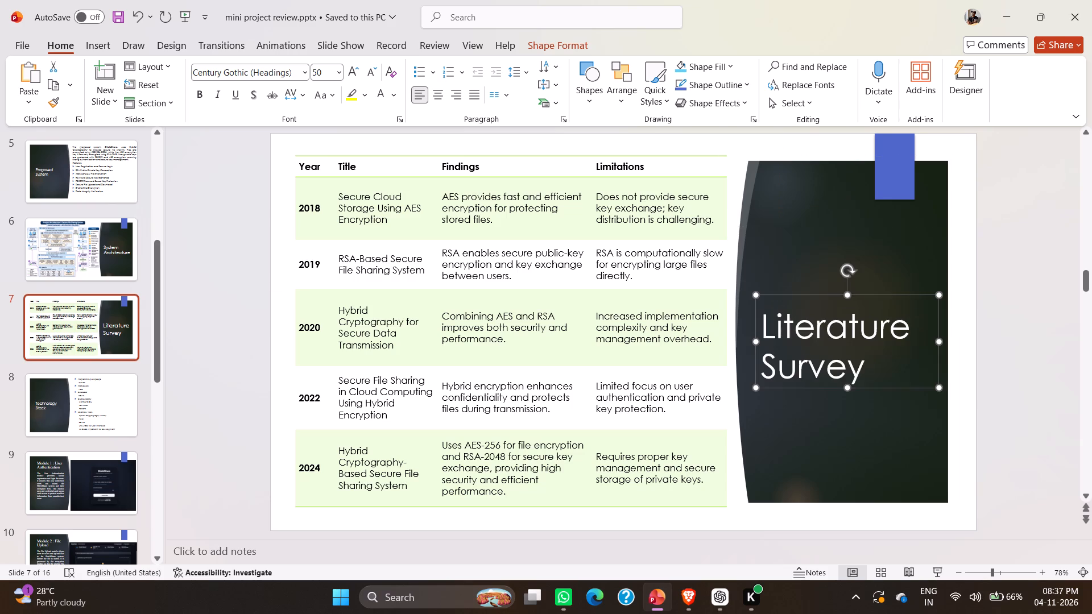
drag(832, 293, 832, 269)
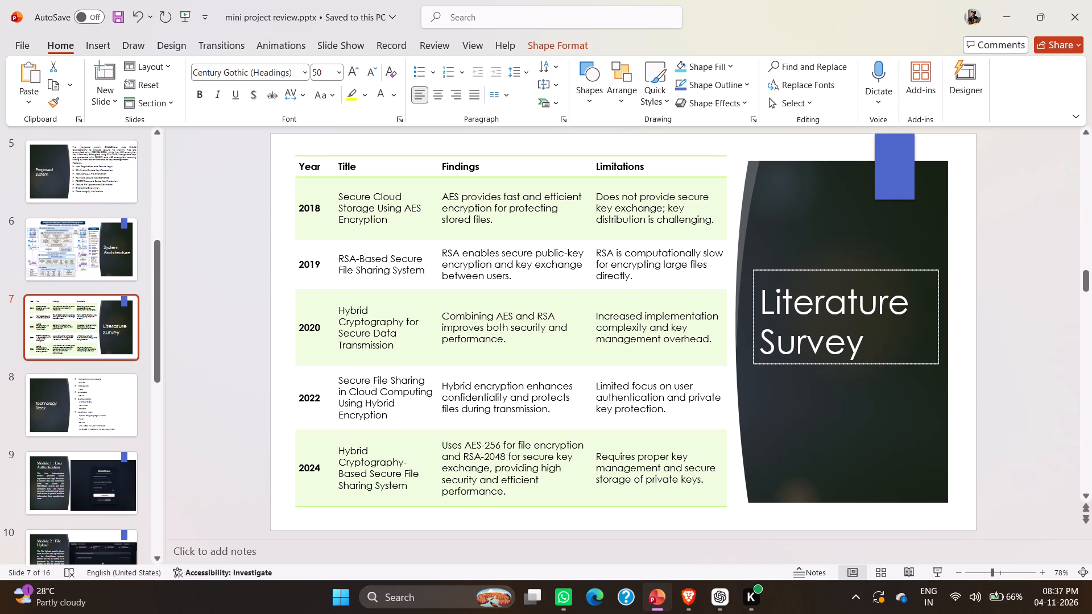
drag(832, 269, 833, 273)
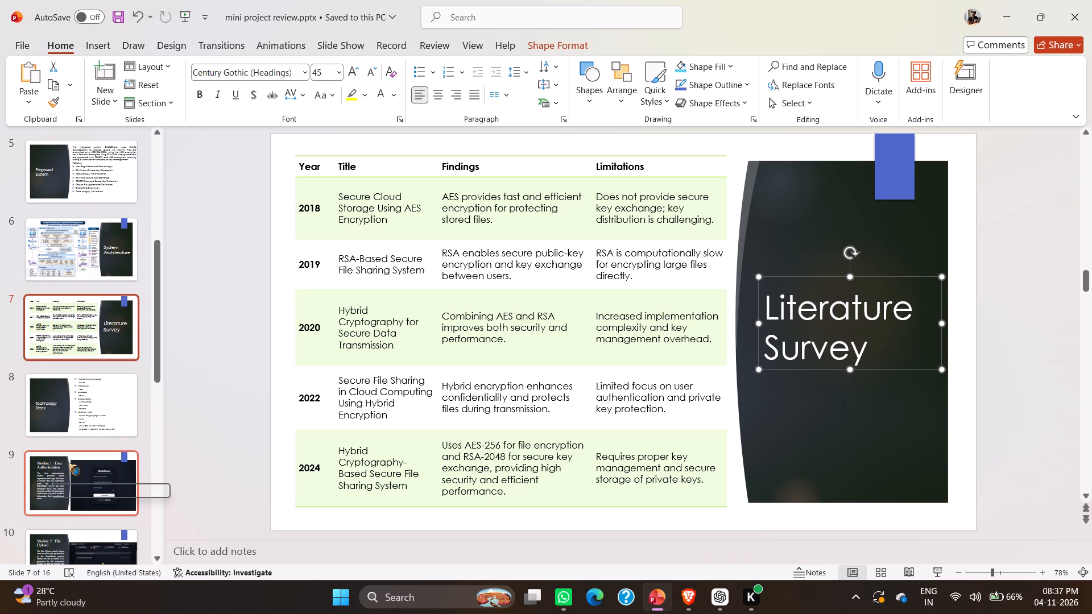
On slide 13, shrink the height of the Future Plan title box and move it back to the middle of the dark panel.
click(68, 463)
scroll(835, 297, down, 1)
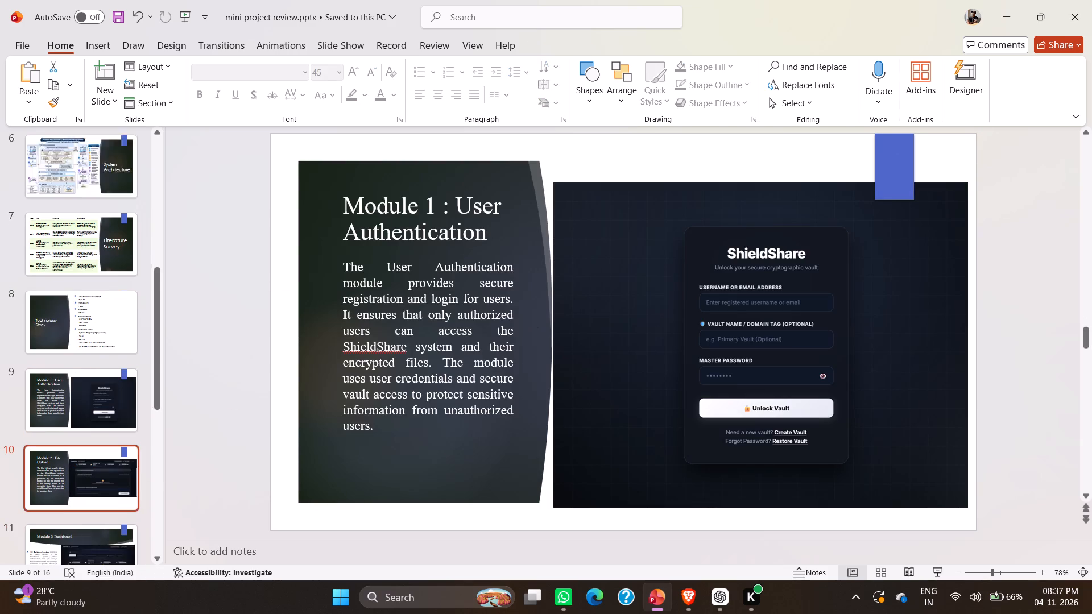
scroll(835, 297, down, 3)
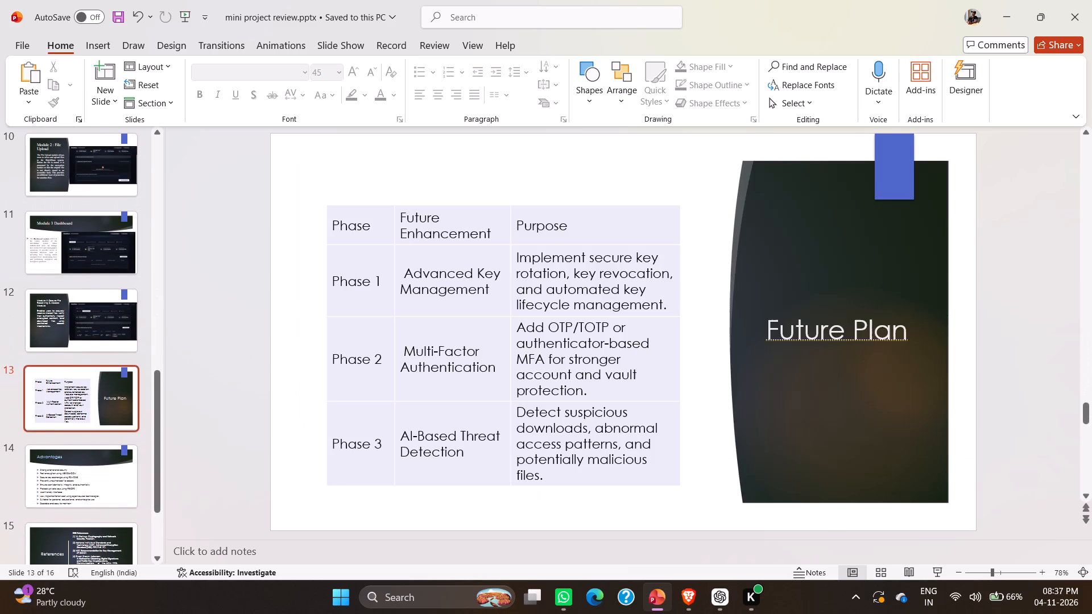
scroll(835, 297, down, 1)
scroll(835, 297, up, 2)
scroll(837, 297, down, 1)
click(845, 338)
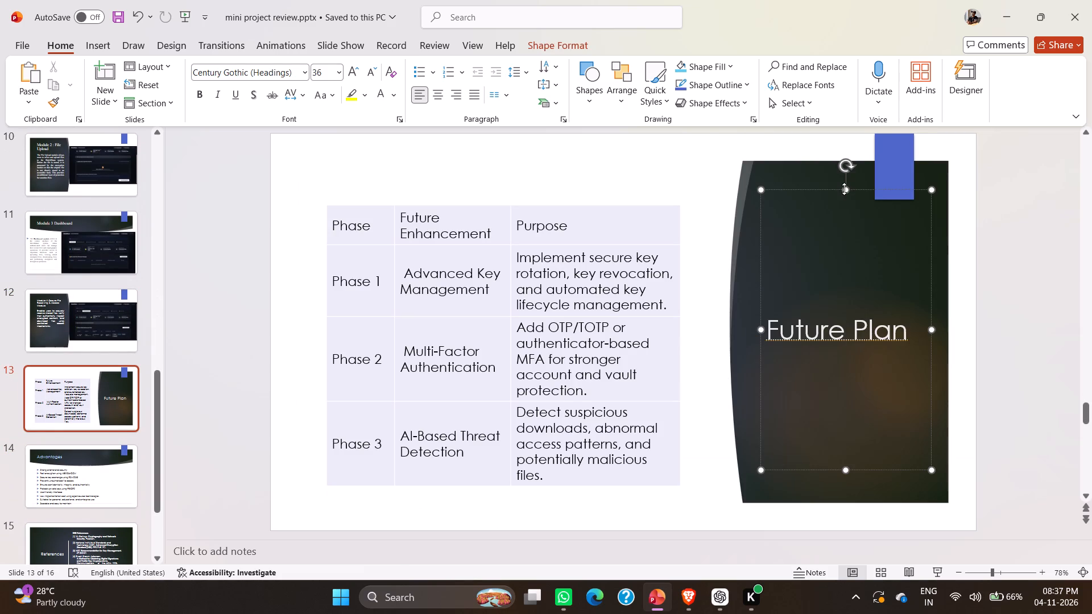
drag(846, 188, 862, 388)
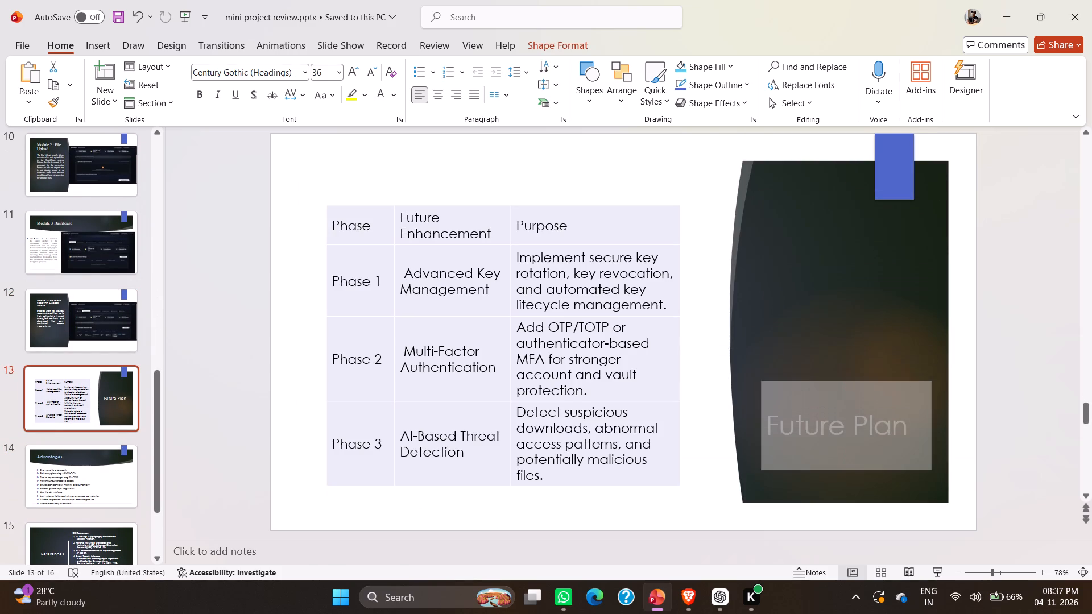
drag(862, 388, 868, 410)
drag(862, 406, 865, 299)
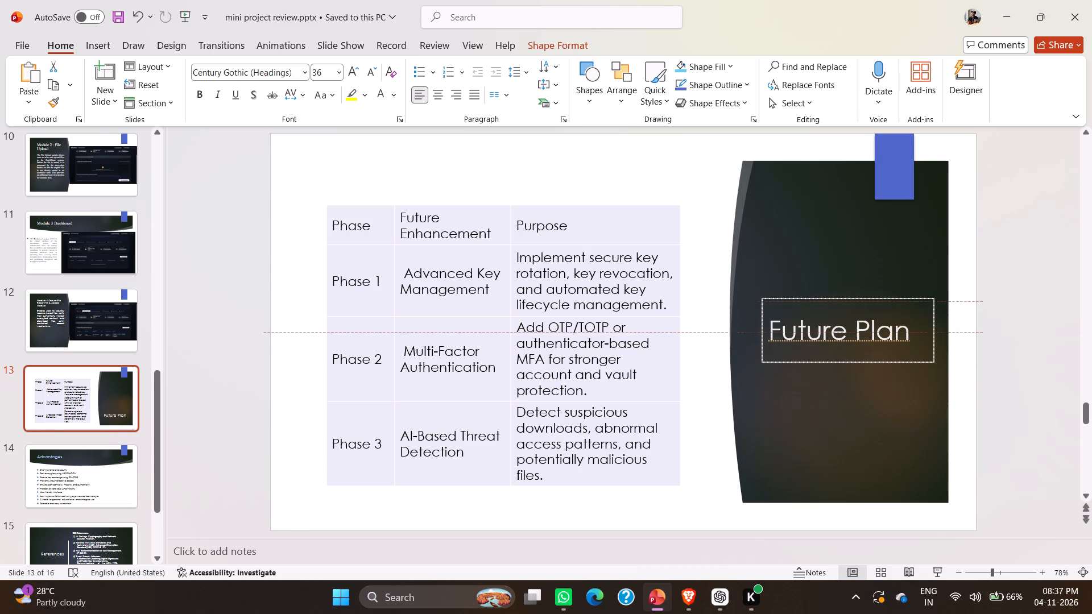
drag(865, 299, 862, 294)
Readjust the size of the Future Plan title box and reposition it slightly further left within the dark panel.
drag(764, 292, 759, 288)
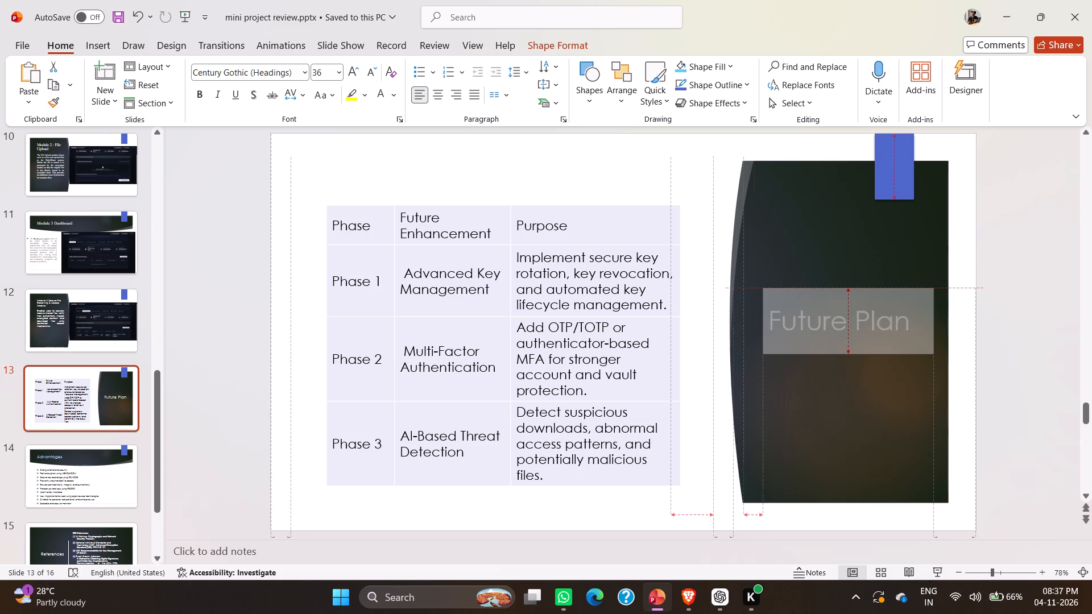
drag(759, 288, 730, 276)
drag(804, 274, 818, 281)
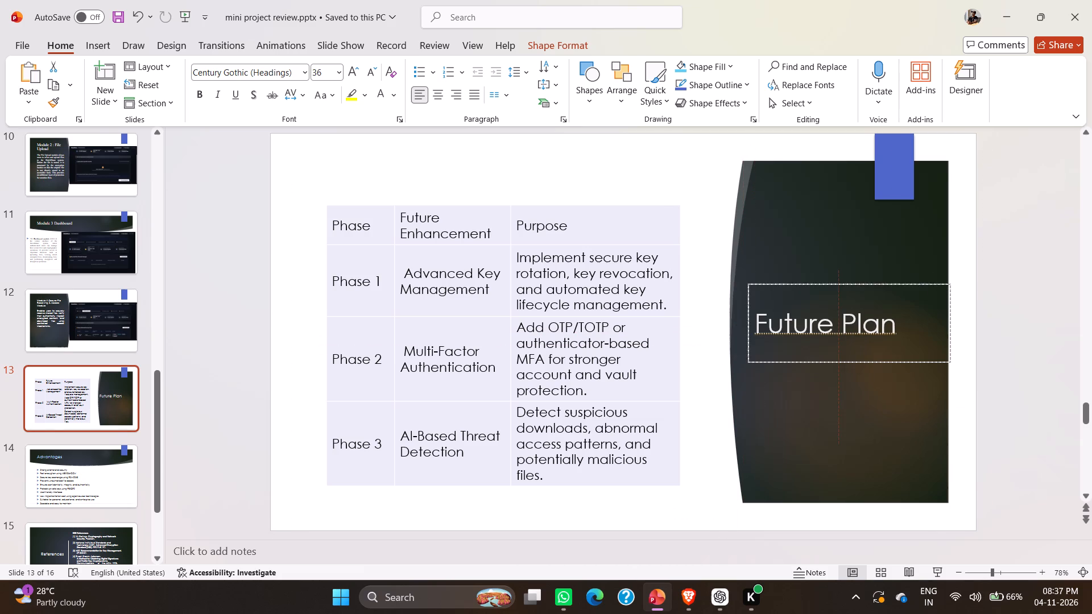
drag(818, 281, 827, 281)
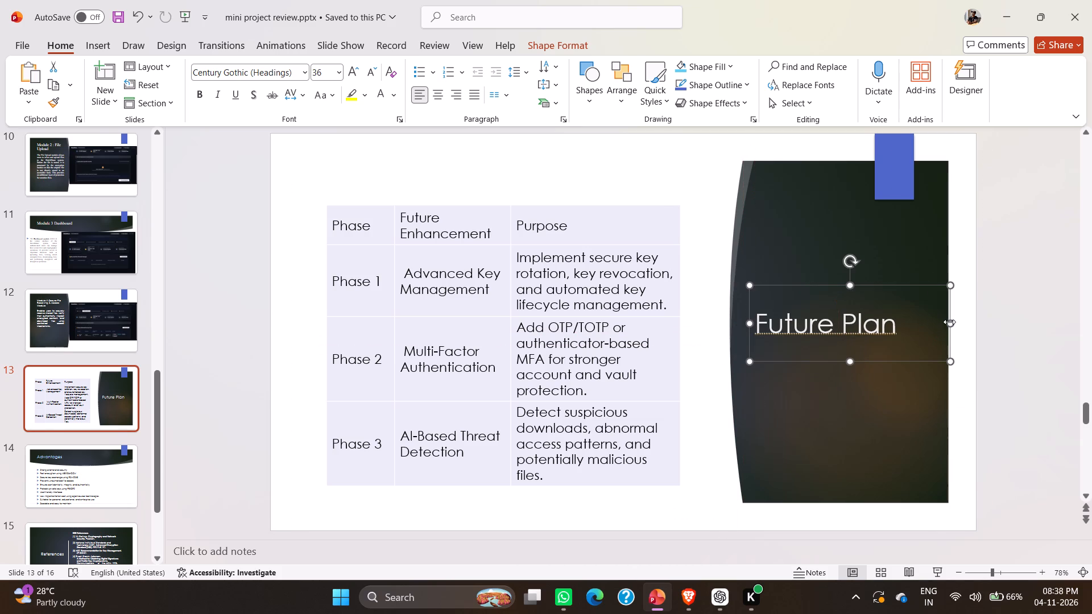
drag(949, 322, 905, 323)
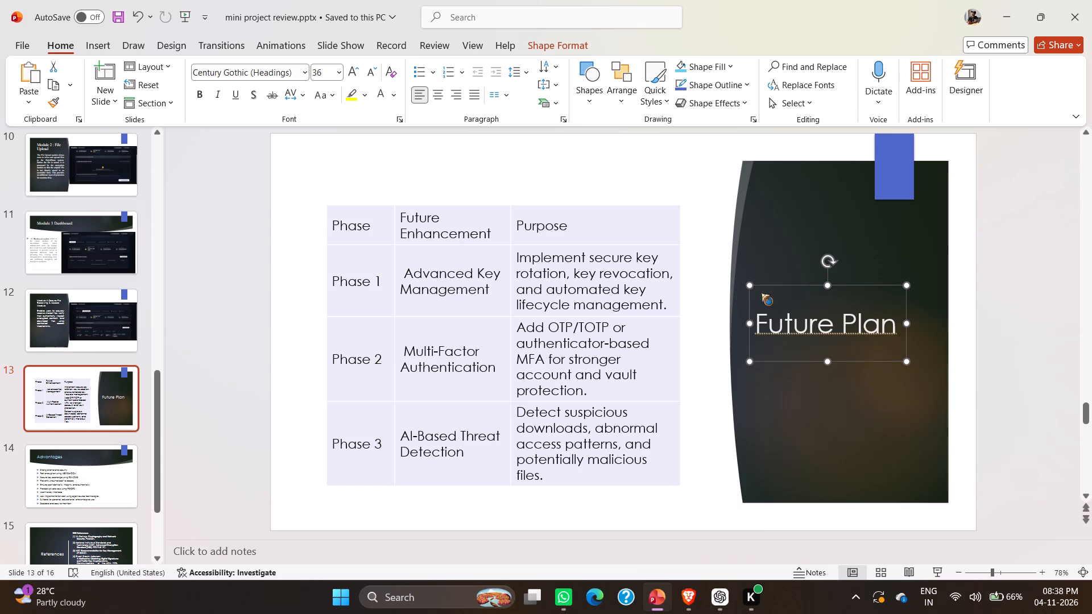
drag(830, 285, 832, 296)
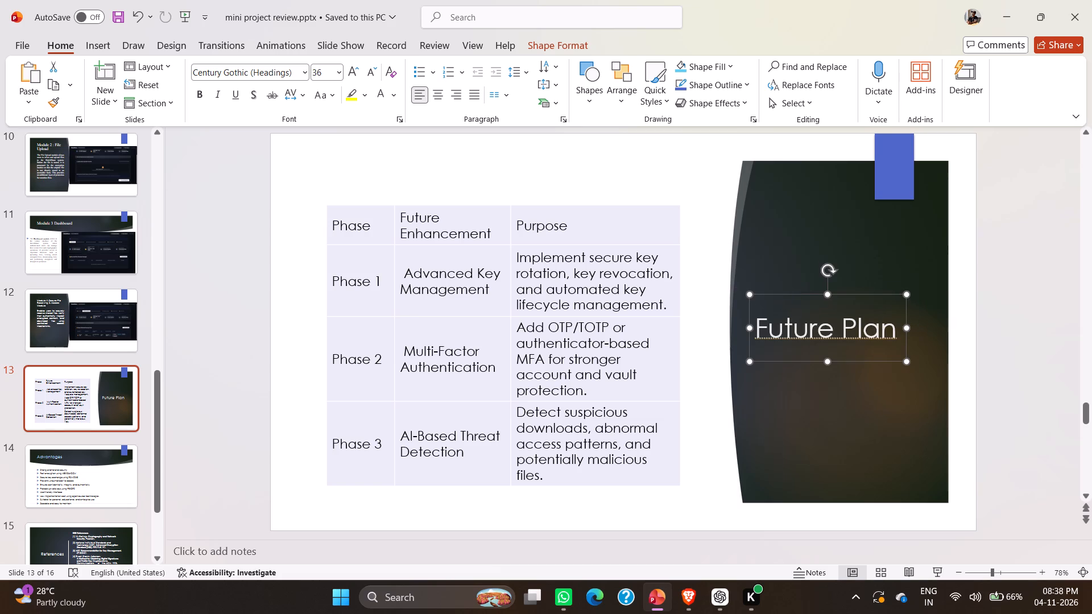
drag(749, 294, 683, 265)
drag(764, 263, 766, 262)
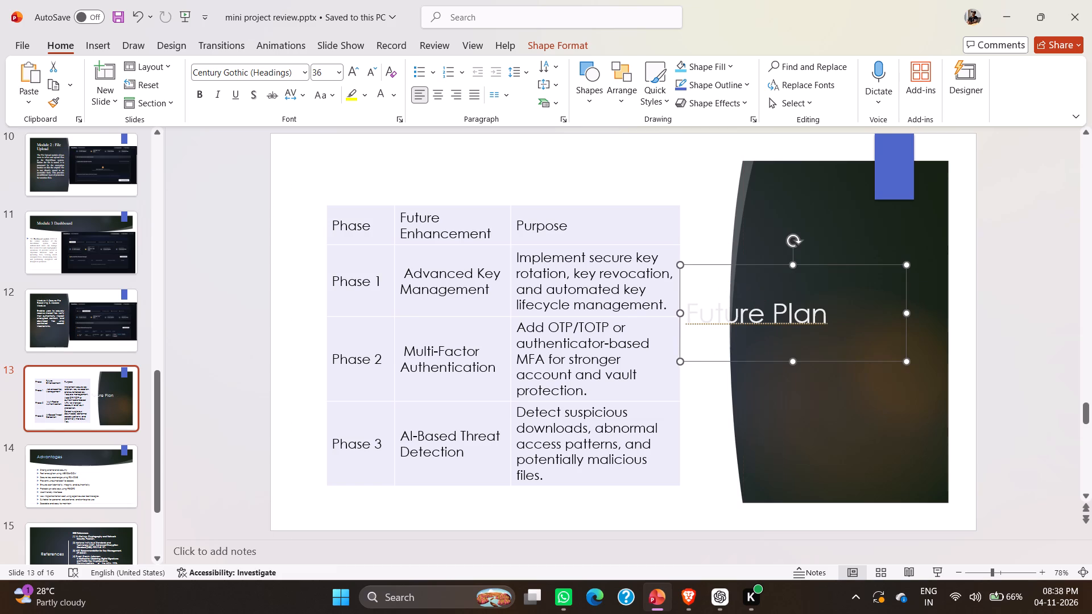
drag(766, 262, 831, 281)
click(948, 417)
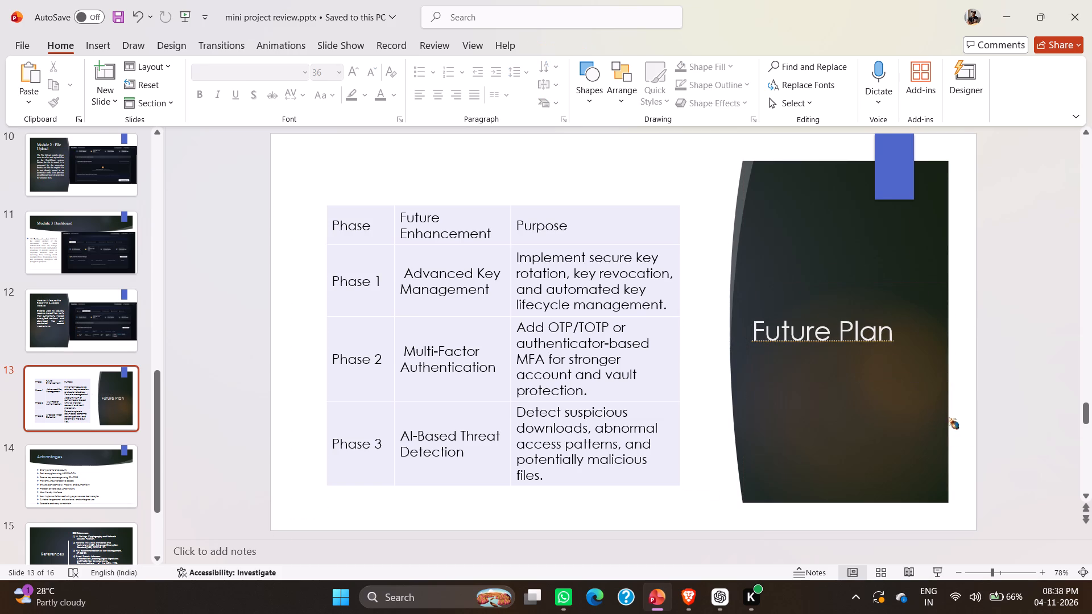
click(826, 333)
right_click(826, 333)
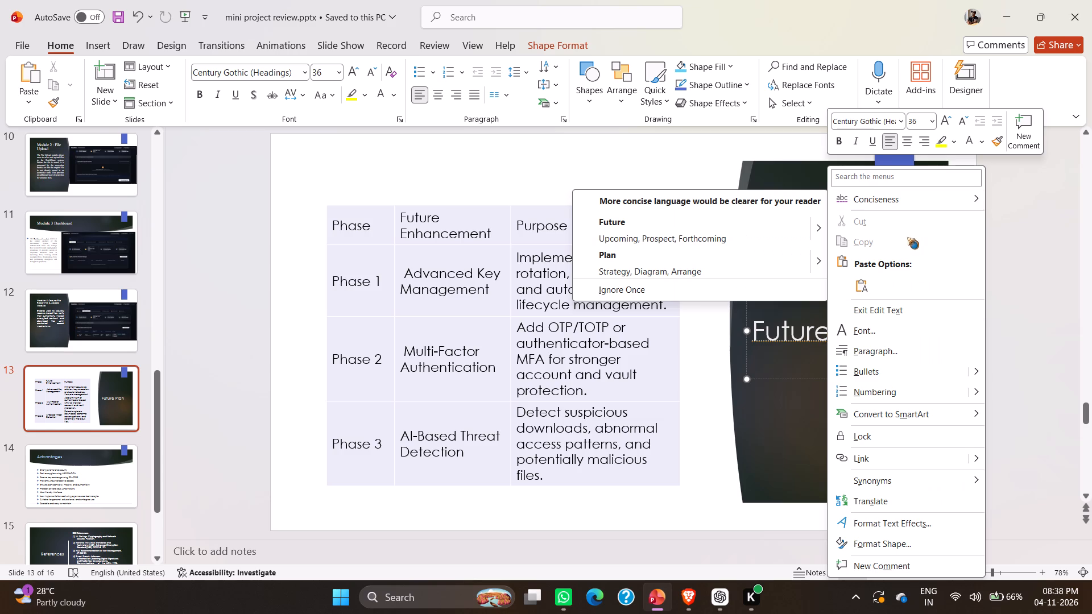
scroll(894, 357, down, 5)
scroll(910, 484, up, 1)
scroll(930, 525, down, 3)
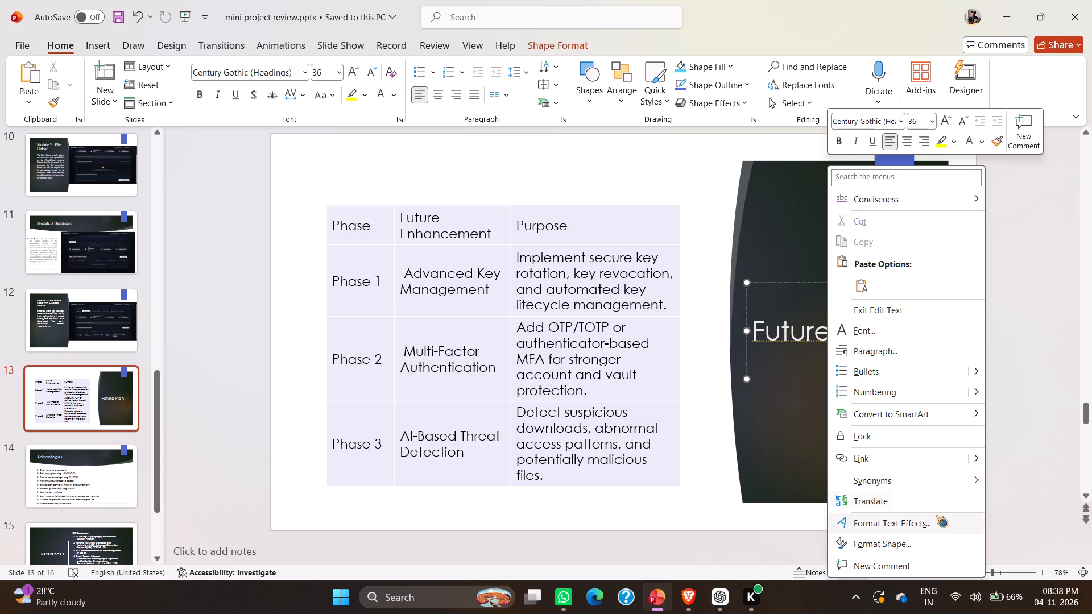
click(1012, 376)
Look back through the slides from Advantages on slide 14 up to the title slide.
click(1087, 468)
click(1002, 411)
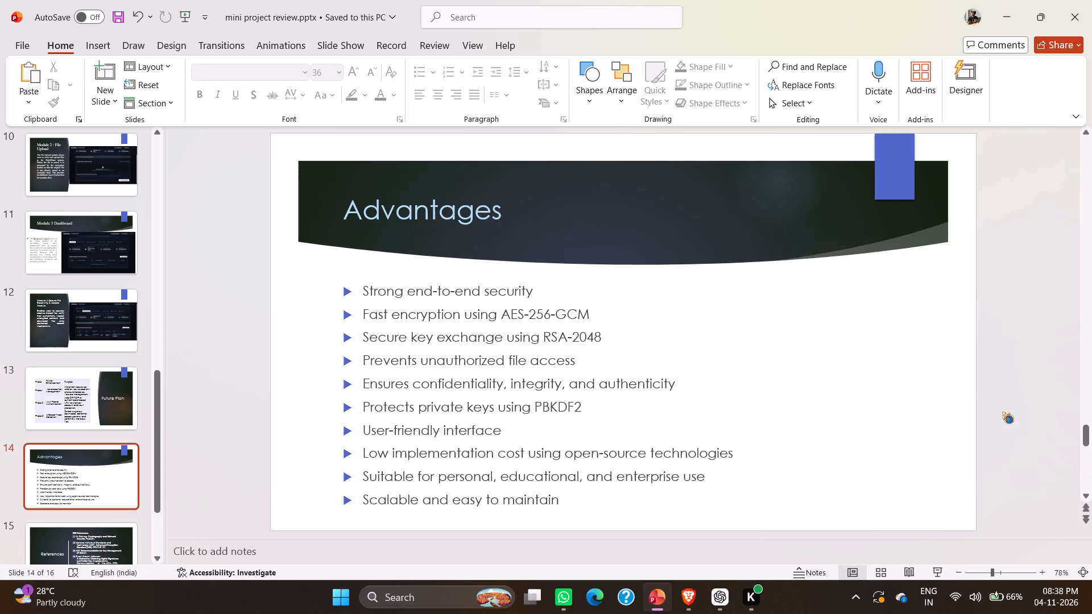
click(1036, 374)
scroll(1036, 374, up, 7)
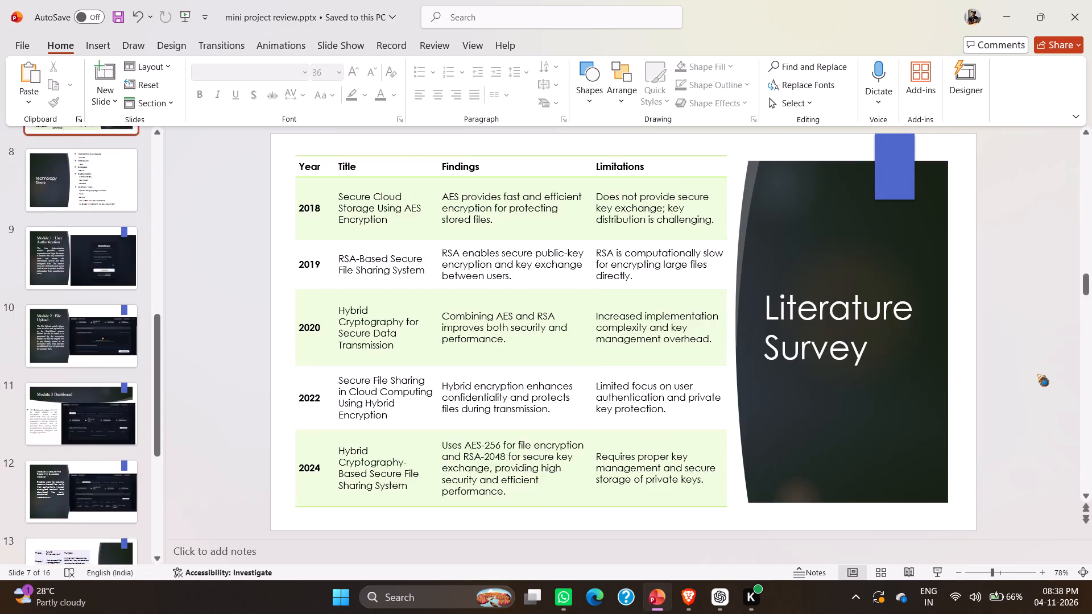
scroll(1037, 374, up, 10)
On the title slide, move the team members text box slightly up, keeping it near the slide's left edge.
scroll(1039, 374, down, 1)
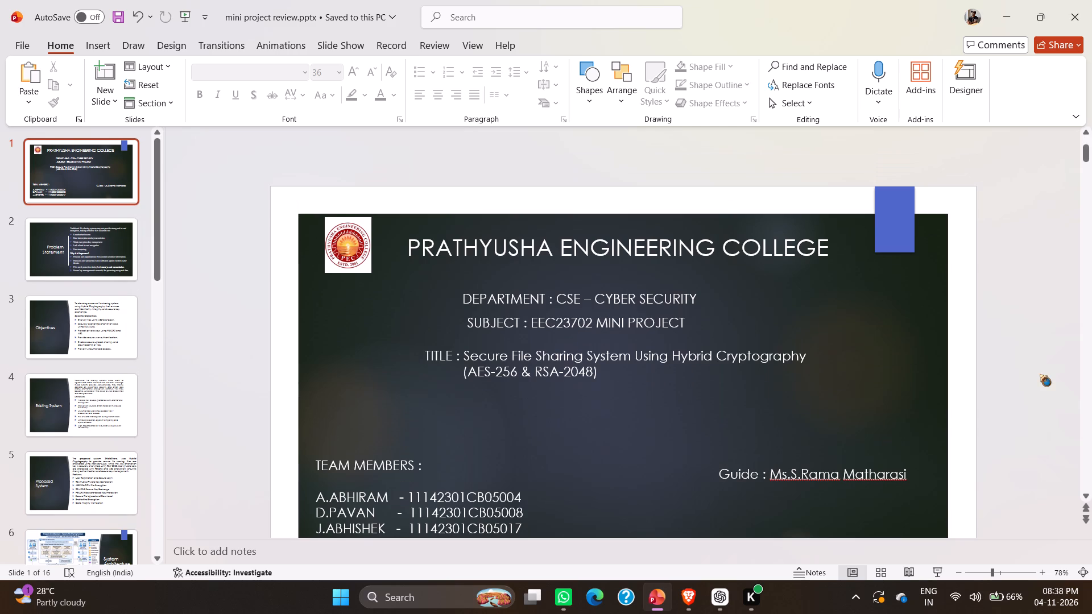
scroll(1039, 374, down, 1)
click(424, 521)
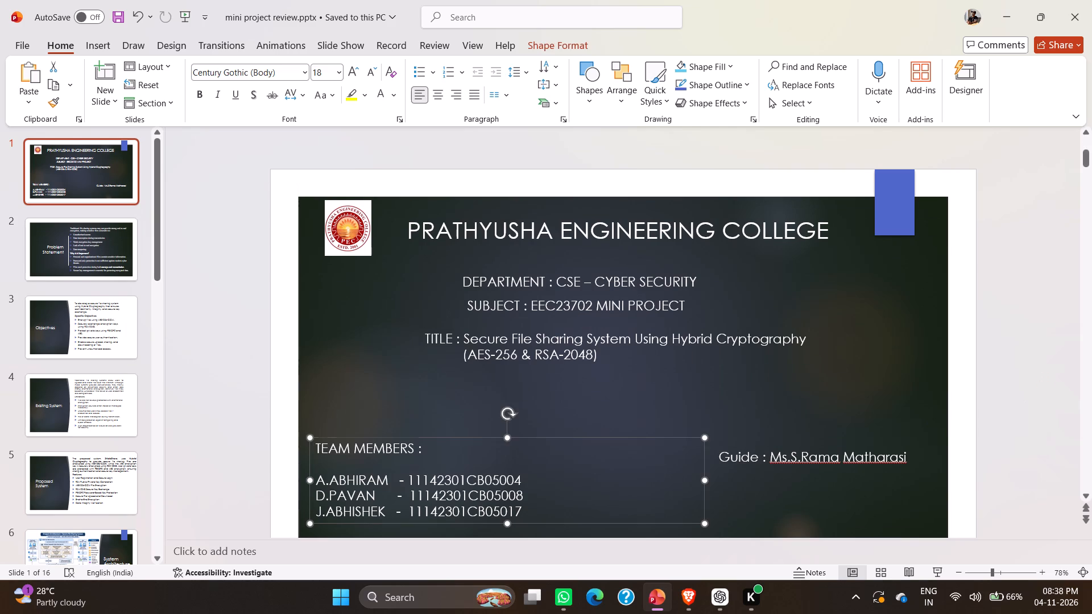
drag(440, 437, 435, 412)
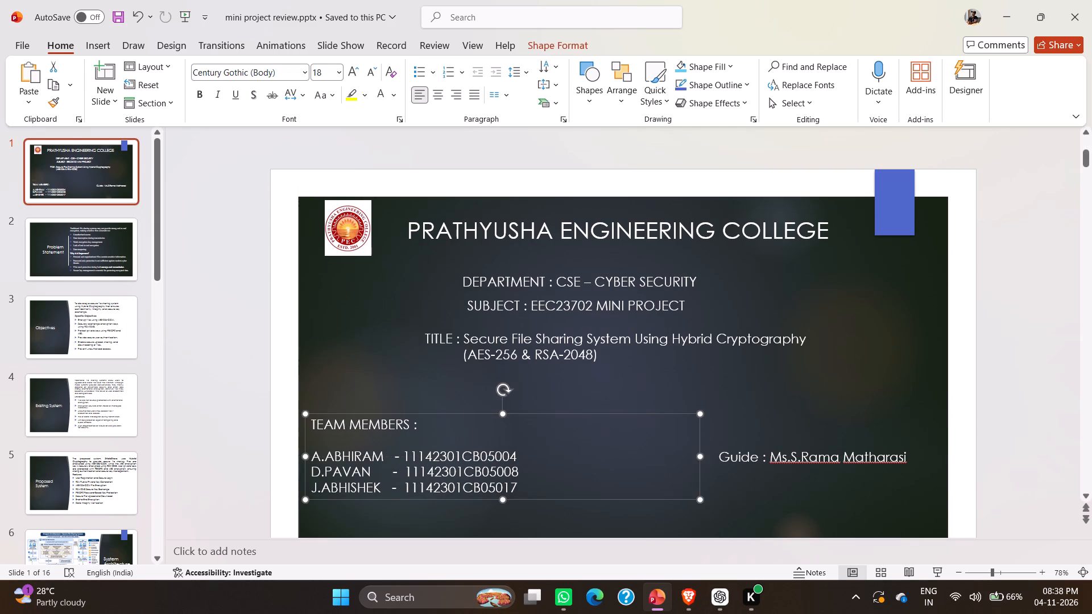
Move the guide text box up so it lines up with the team members heading.
click(763, 451)
drag(768, 442, 765, 431)
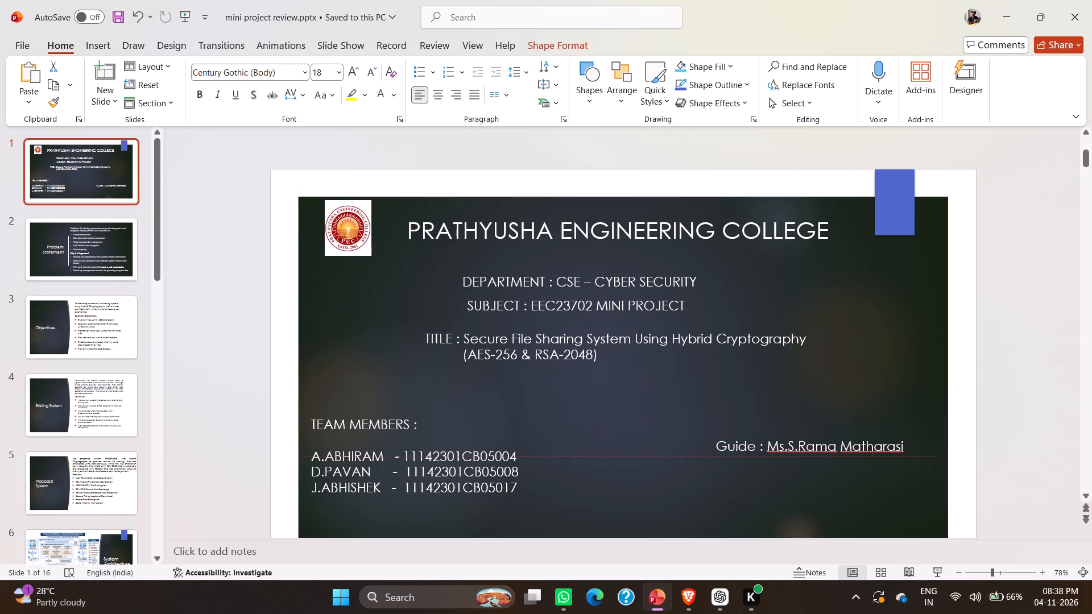
drag(765, 431, 762, 406)
click(1008, 454)
Ignore all spelling flags on the words of the guide's name on the title slide.
click(874, 428)
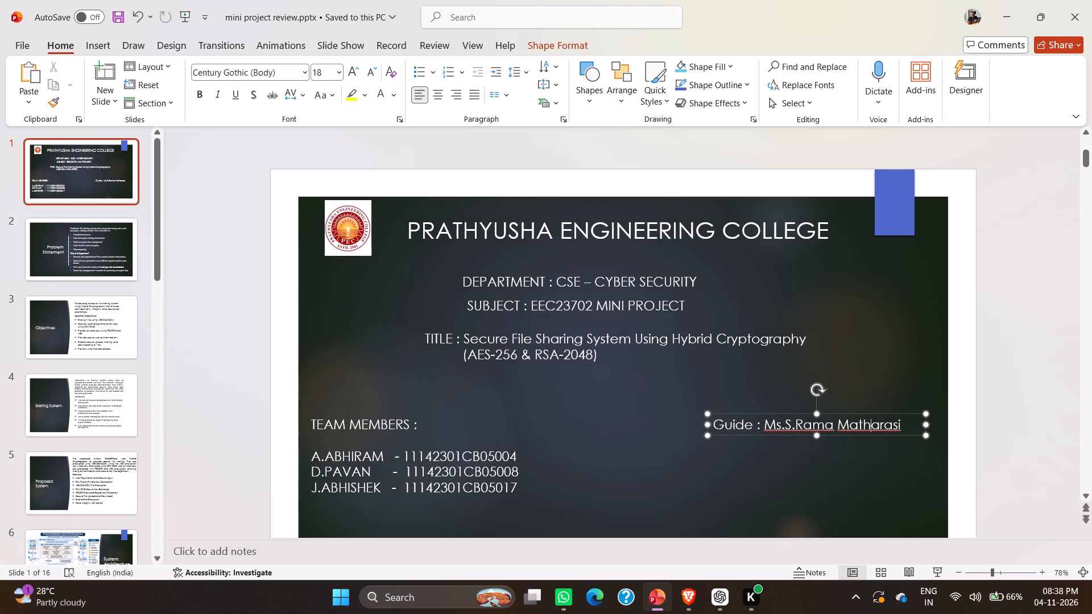
right_click(874, 428)
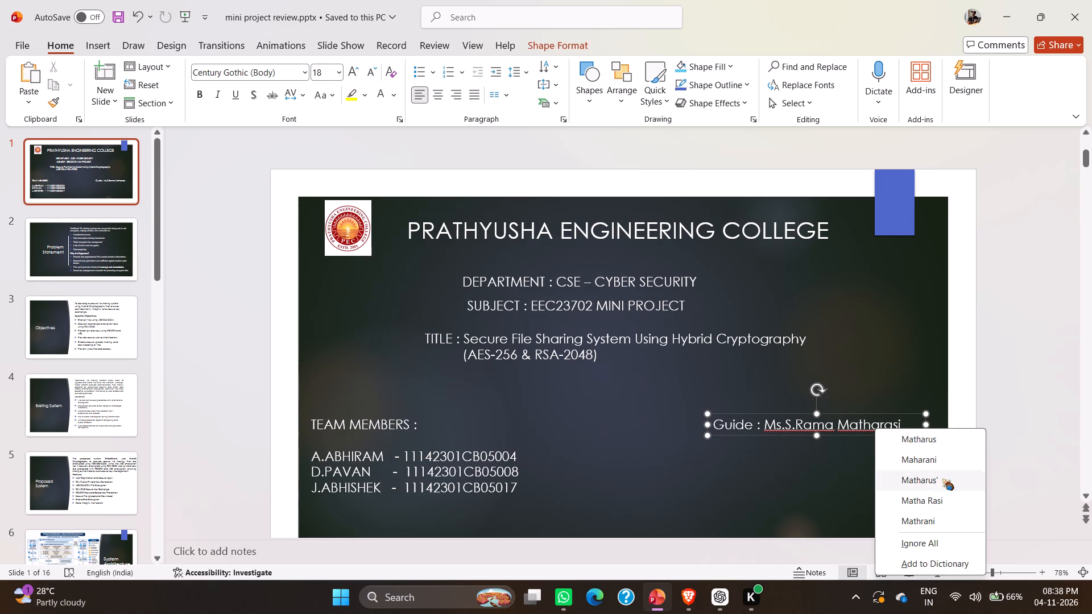
click(959, 538)
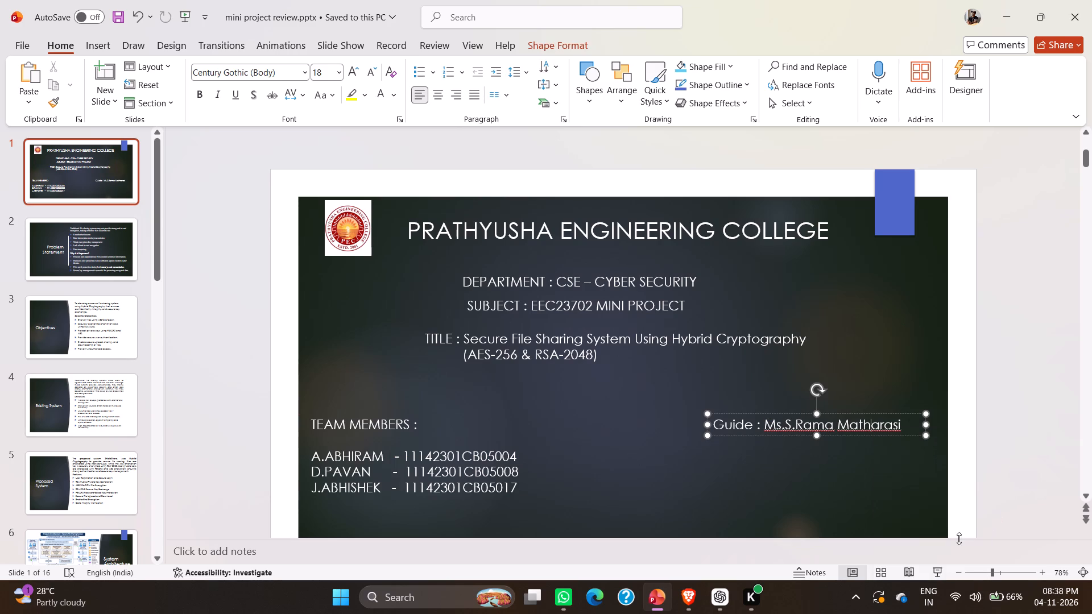
right_click(821, 425)
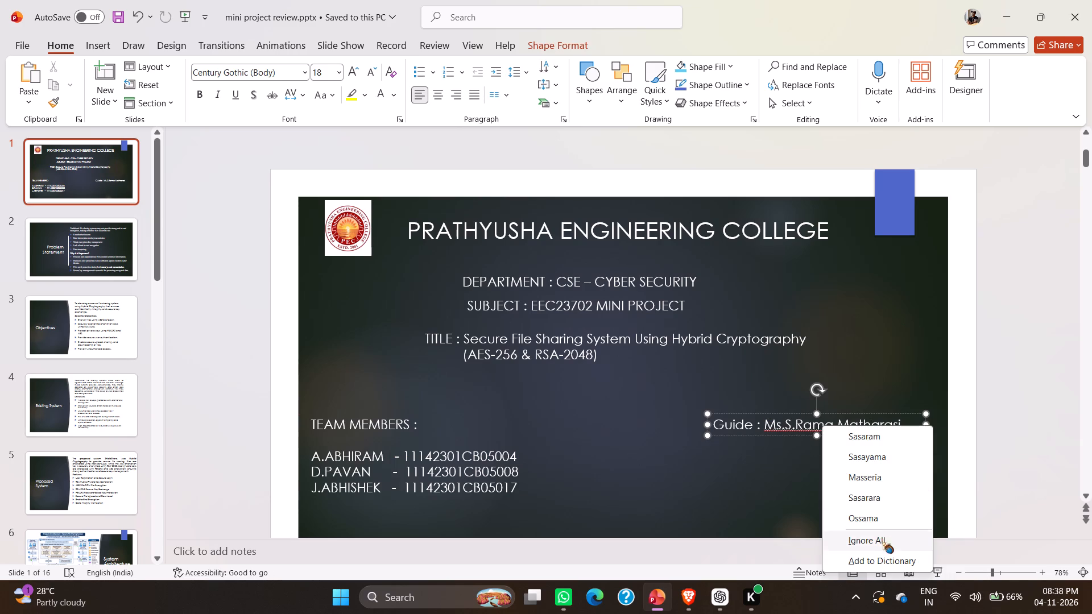
click(882, 541)
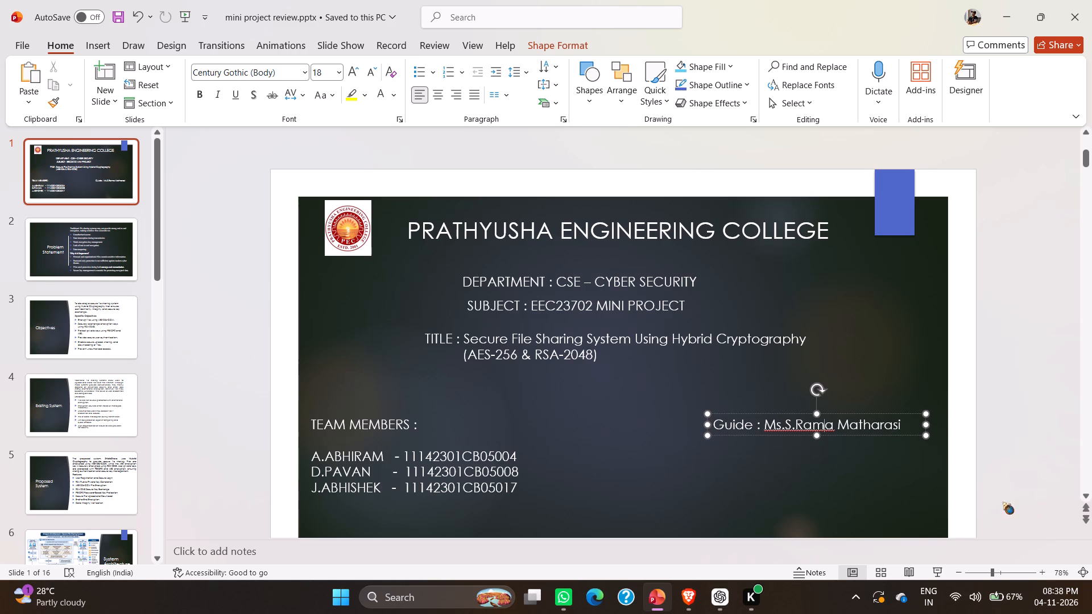
click(986, 493)
click(797, 428)
right_click(795, 428)
click(781, 426)
right_click(781, 426)
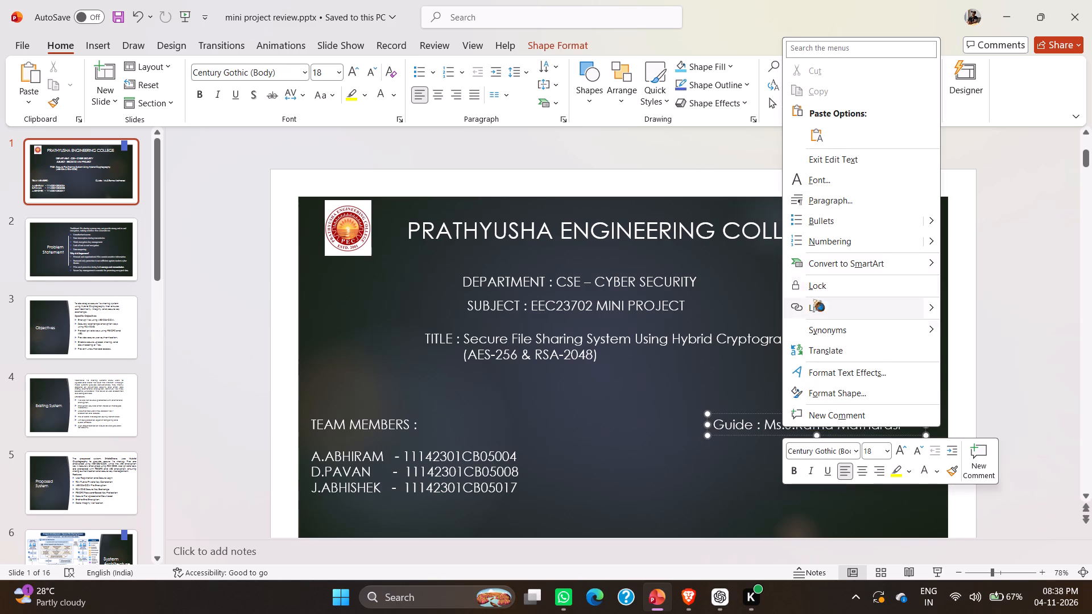
click(1046, 428)
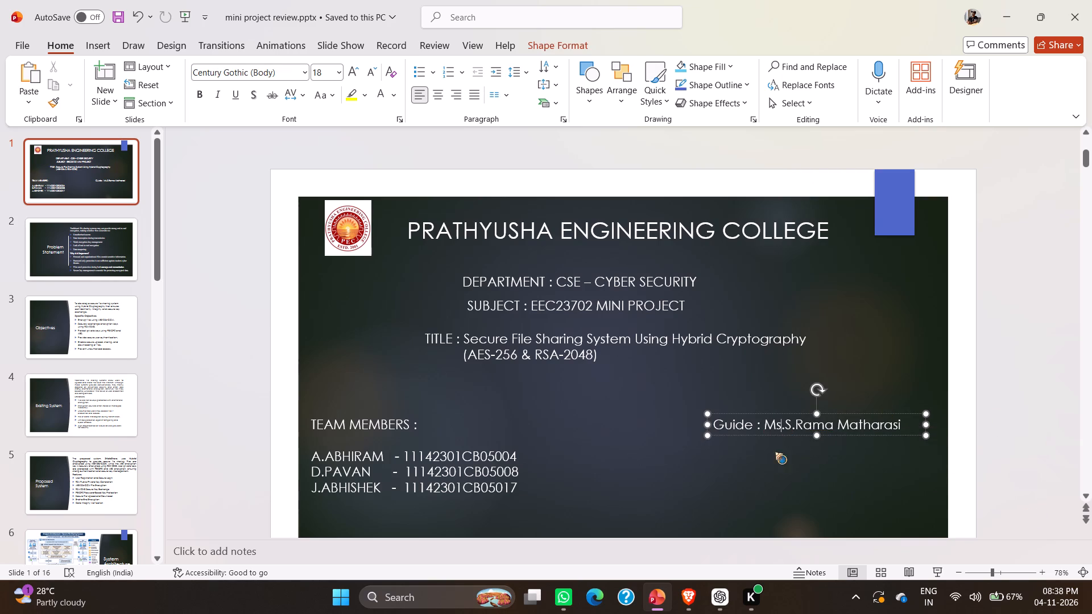
click(1007, 446)
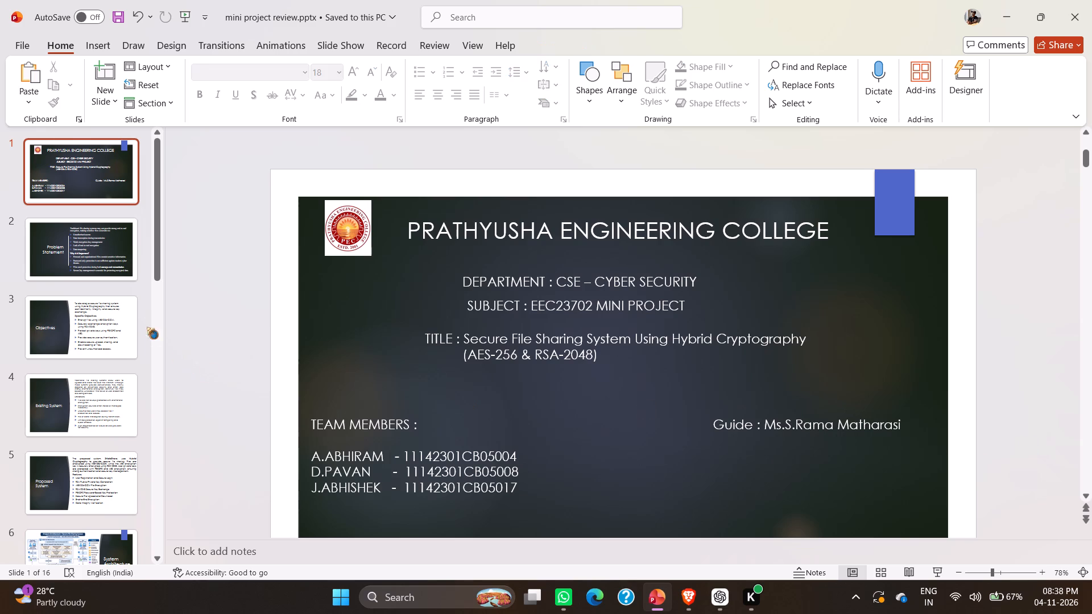
Review the slides from Problem Statement on slide 2 to Advantages on slide 14, returning to Future Plan on slide 13.
click(79, 258)
click(84, 329)
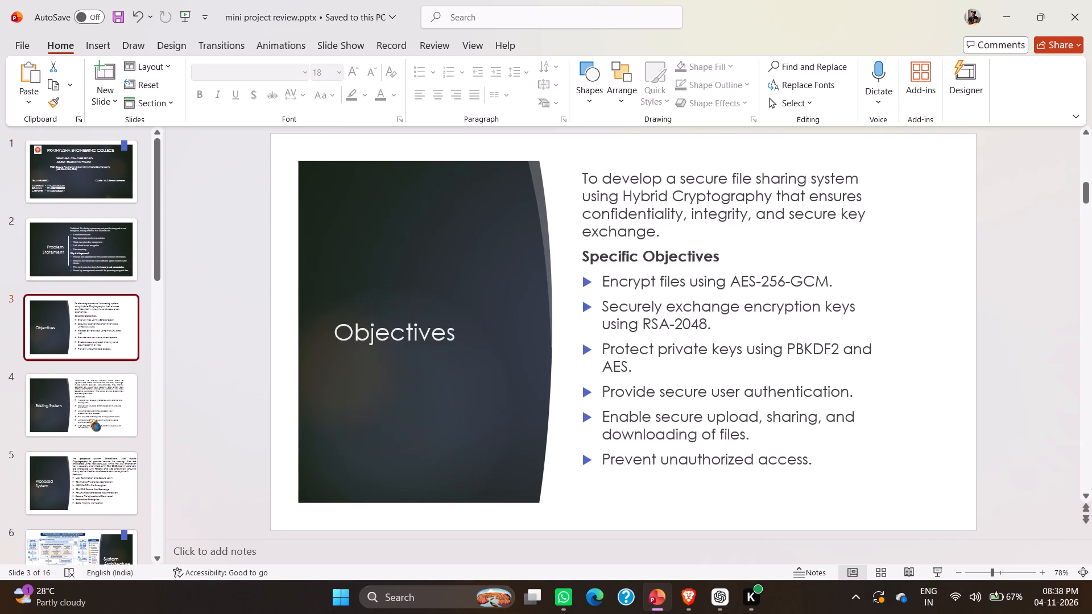
click(89, 418)
click(100, 483)
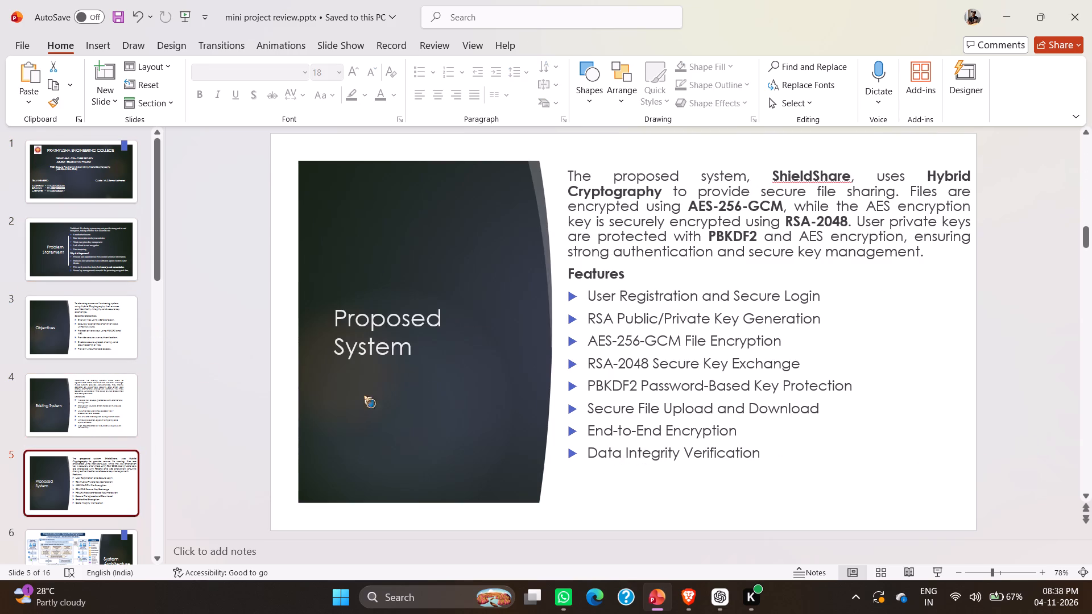
scroll(655, 321, down, 2)
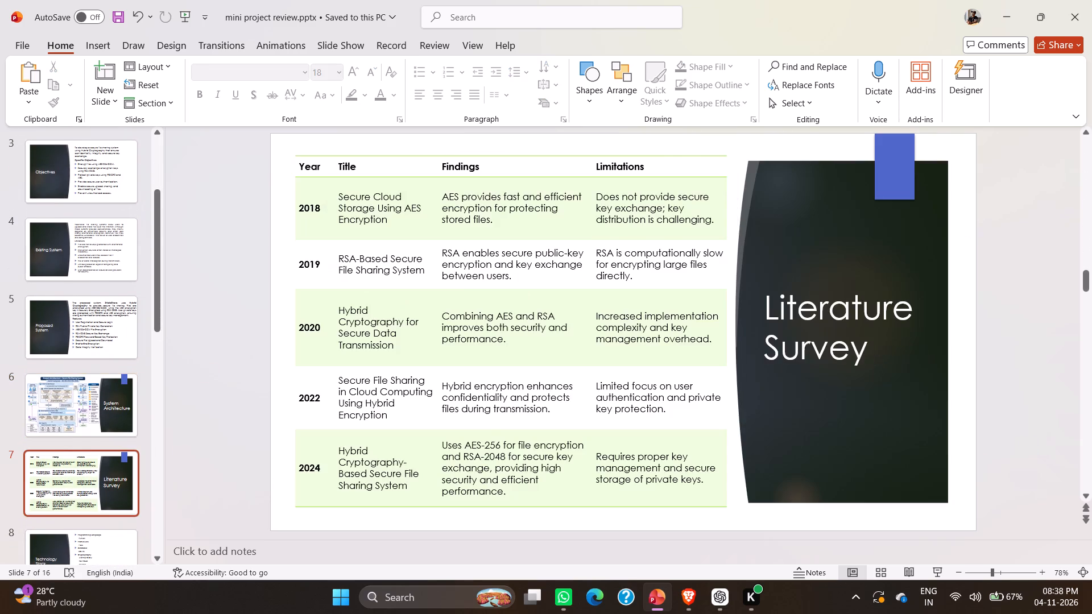
scroll(656, 320, down, 4)
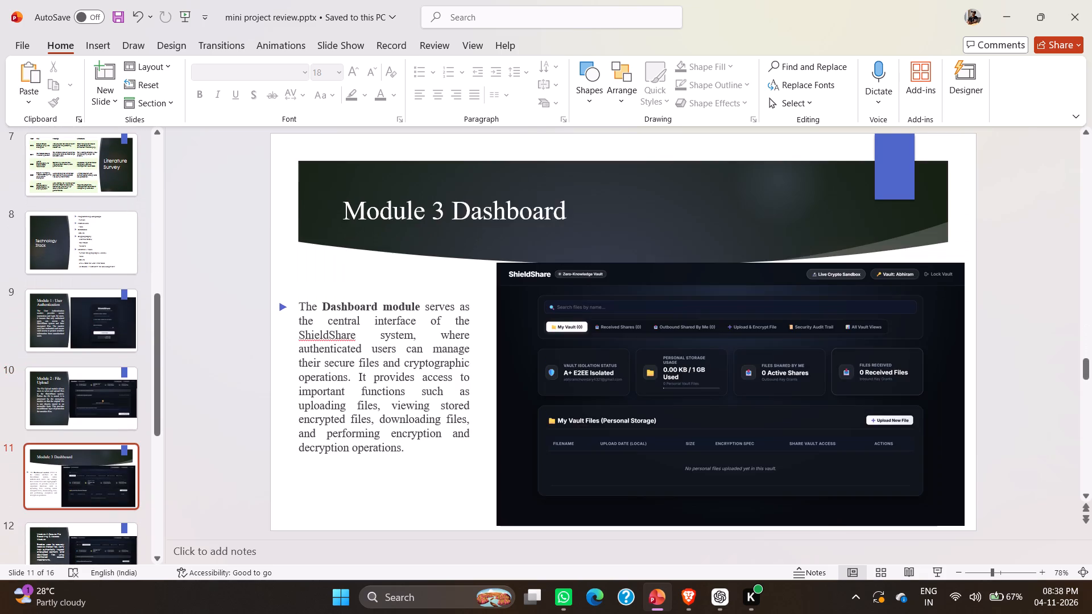
scroll(656, 320, down, 4)
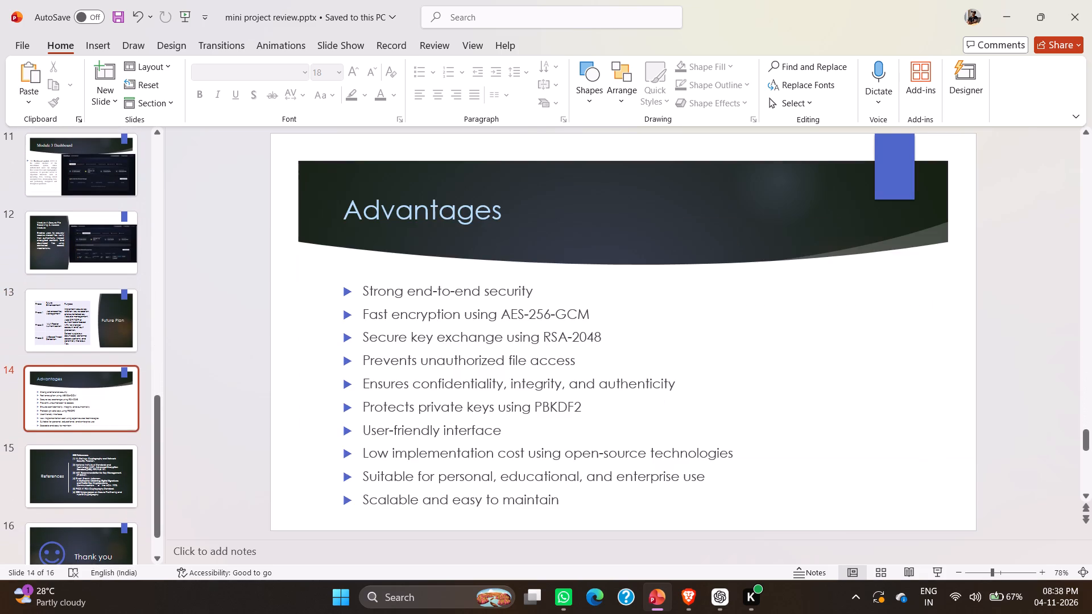
scroll(656, 320, up, 3)
scroll(784, 360, down, 1)
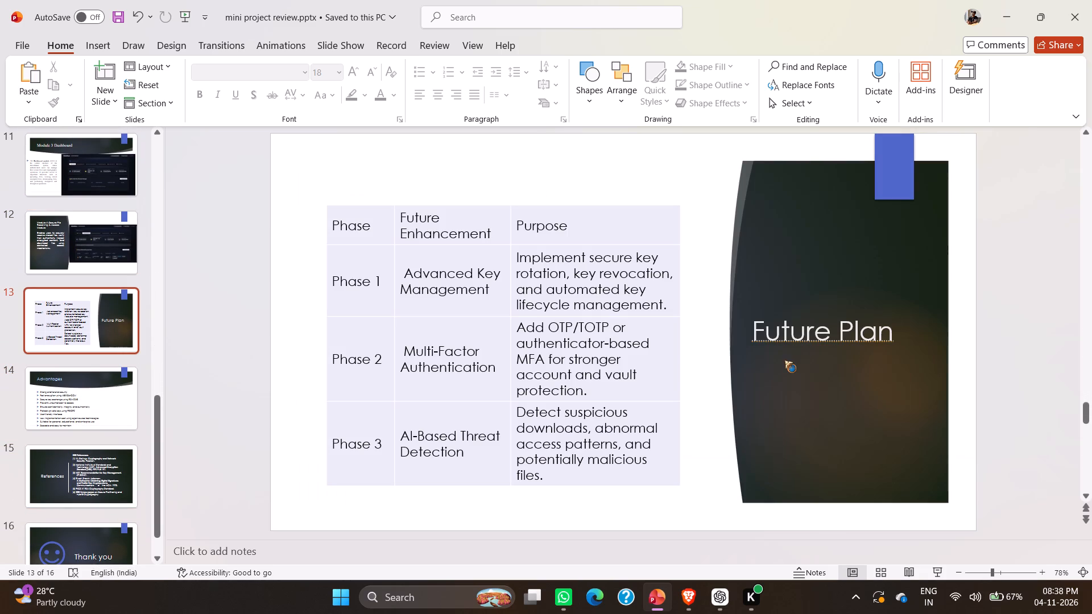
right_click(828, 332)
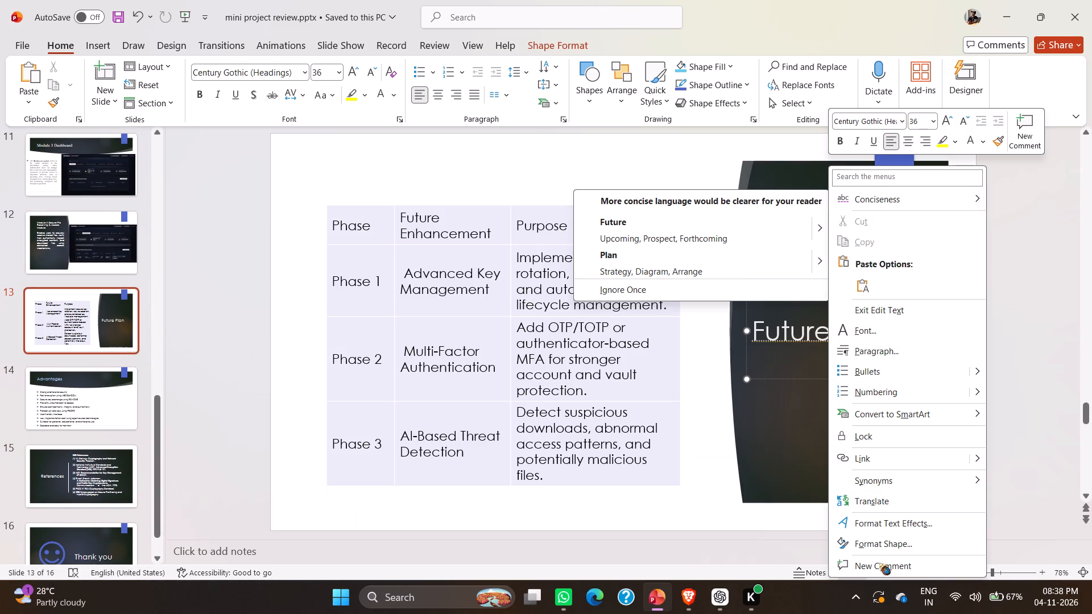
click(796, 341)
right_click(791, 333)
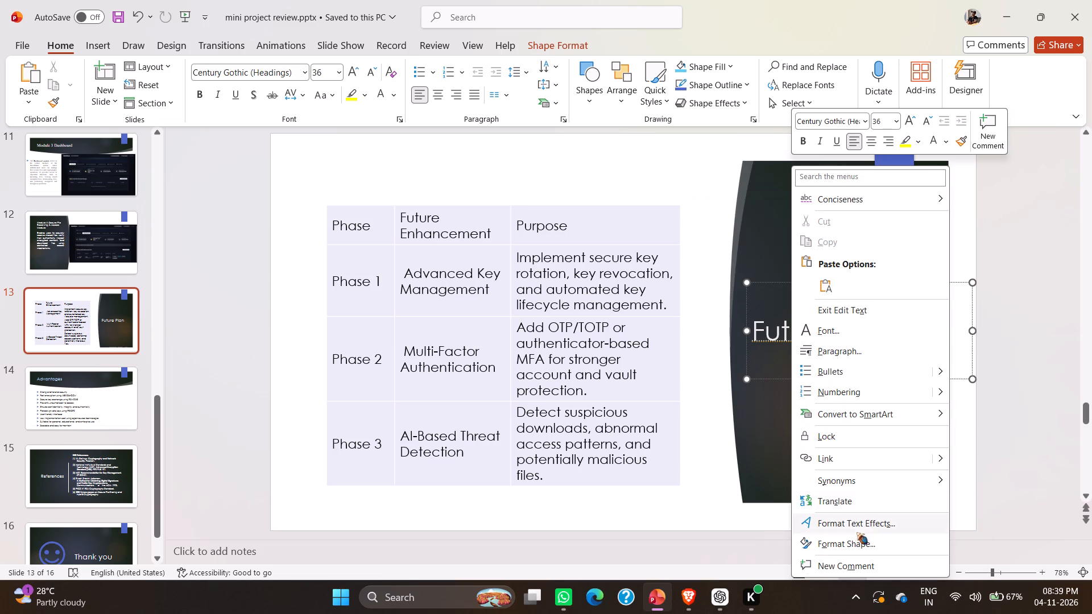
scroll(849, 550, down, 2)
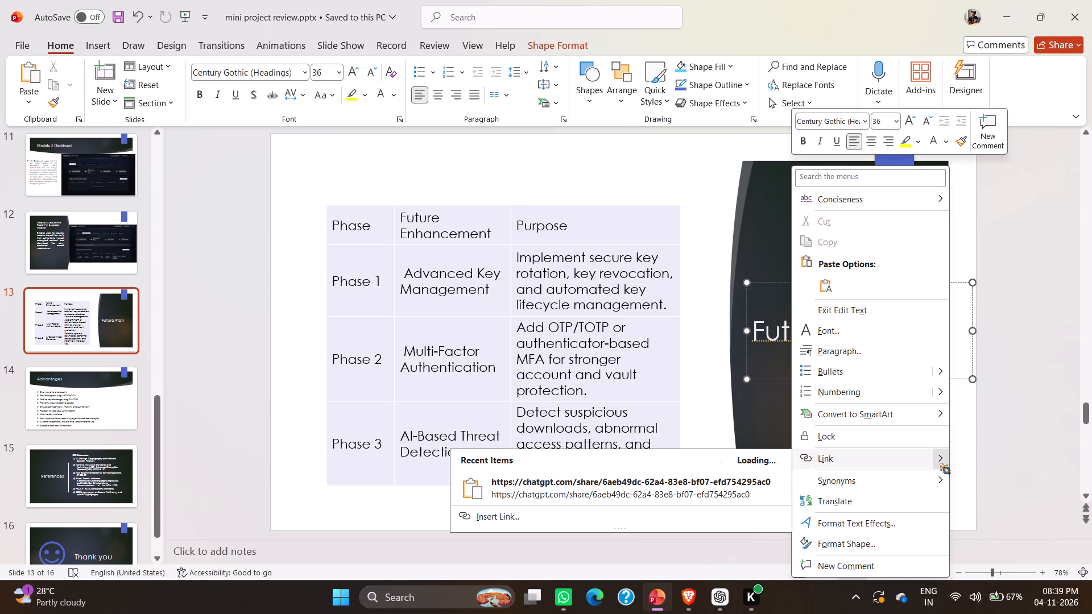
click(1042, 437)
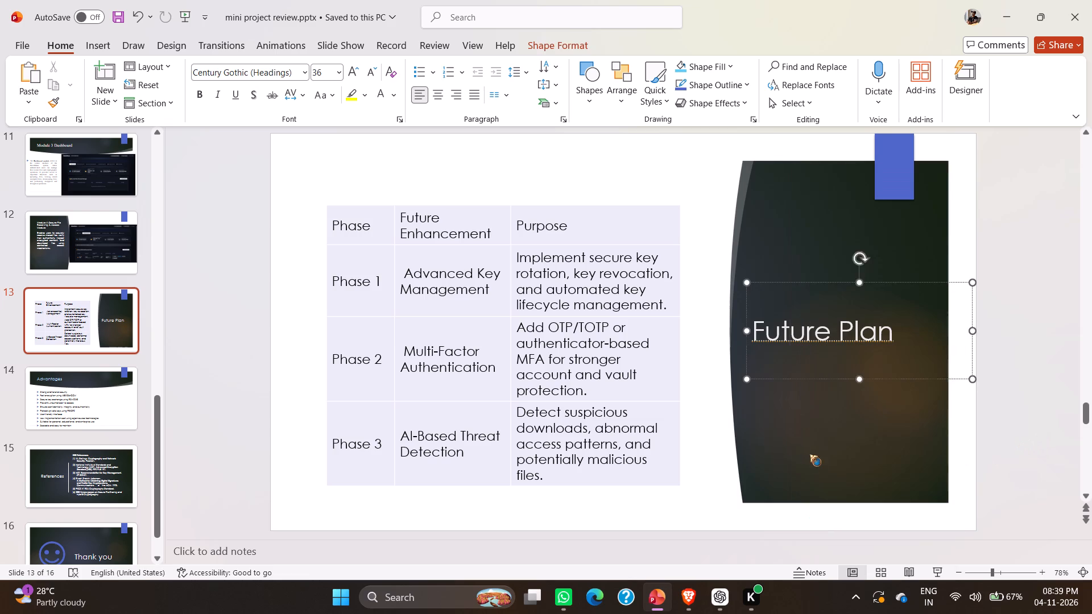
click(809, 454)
Enlarge the Future Plan table from its upper-left corner and nudge the whole table slightly right and down.
click(576, 322)
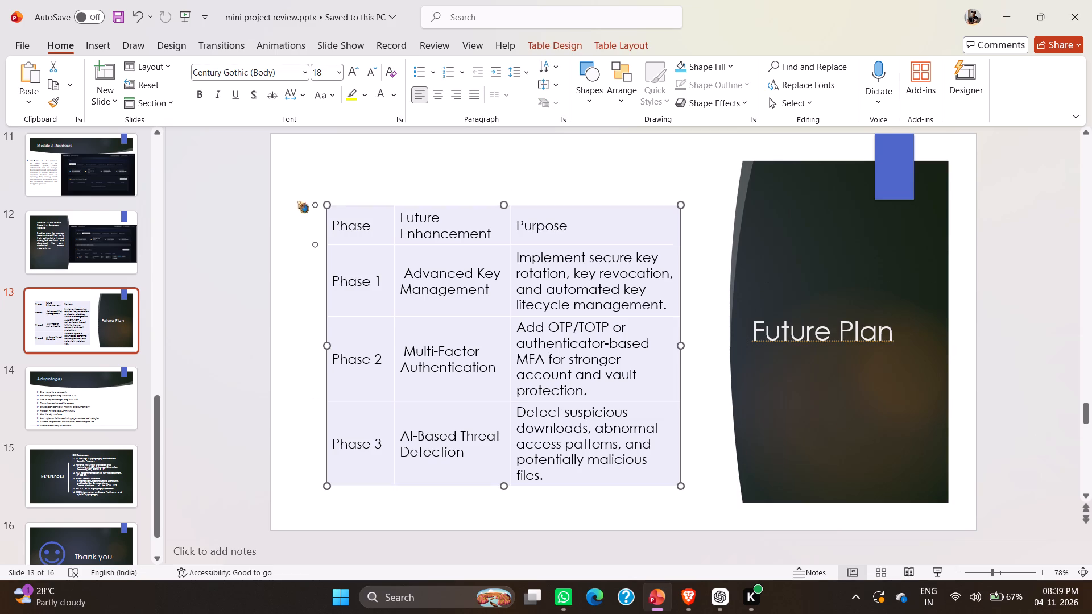
drag(324, 203, 297, 170)
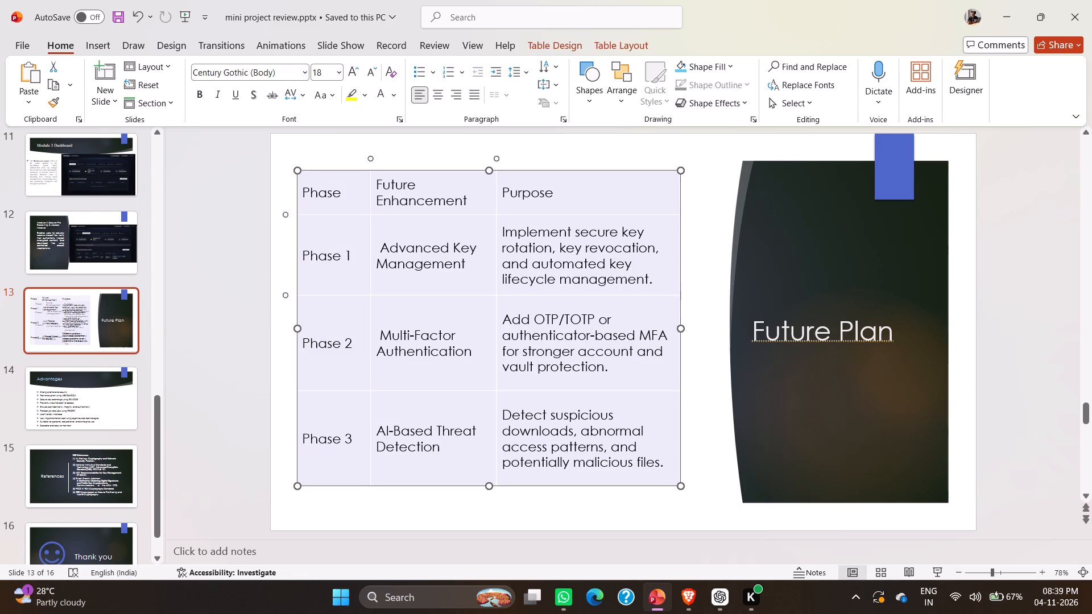
drag(486, 331, 504, 346)
click(504, 254)
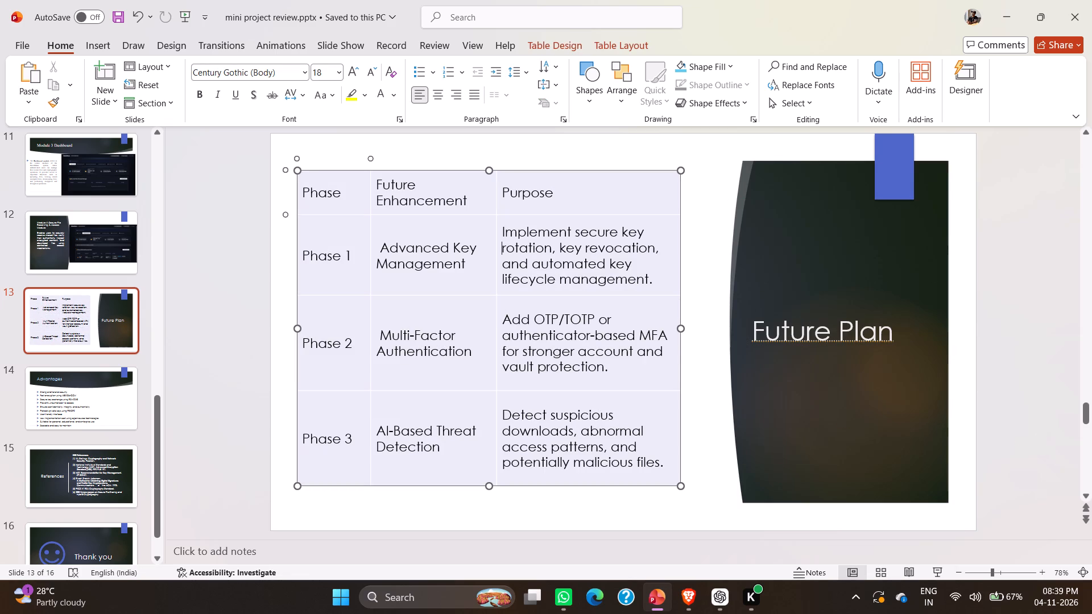
drag(334, 169, 340, 176)
click(1057, 442)
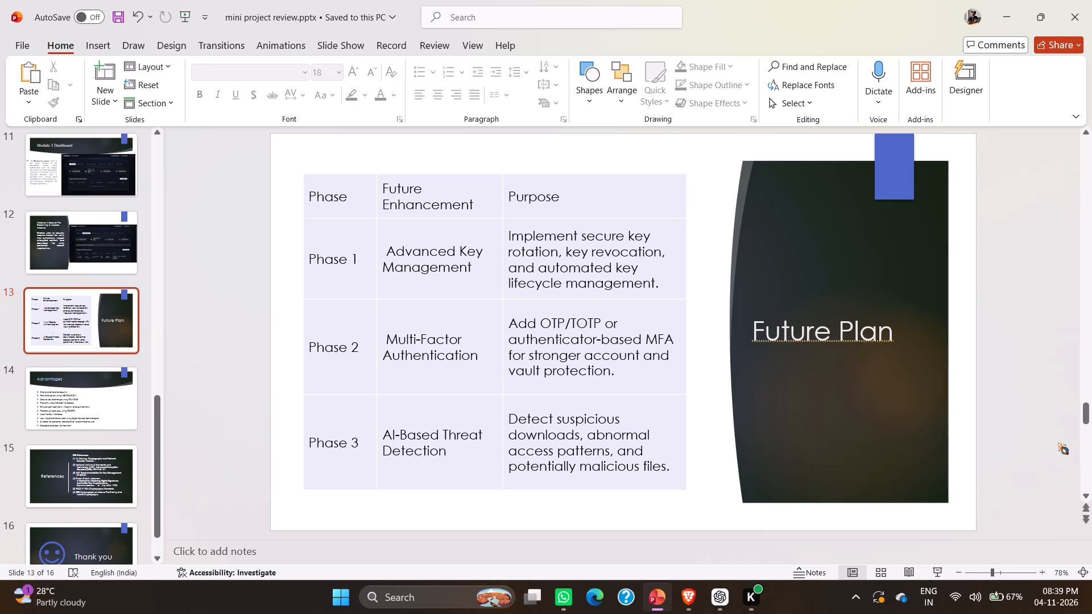
Save the presentation.
key(ctrl+s)
Check the Advantages and References slides, and look back through the earlier slides to the title slide.
click(81, 378)
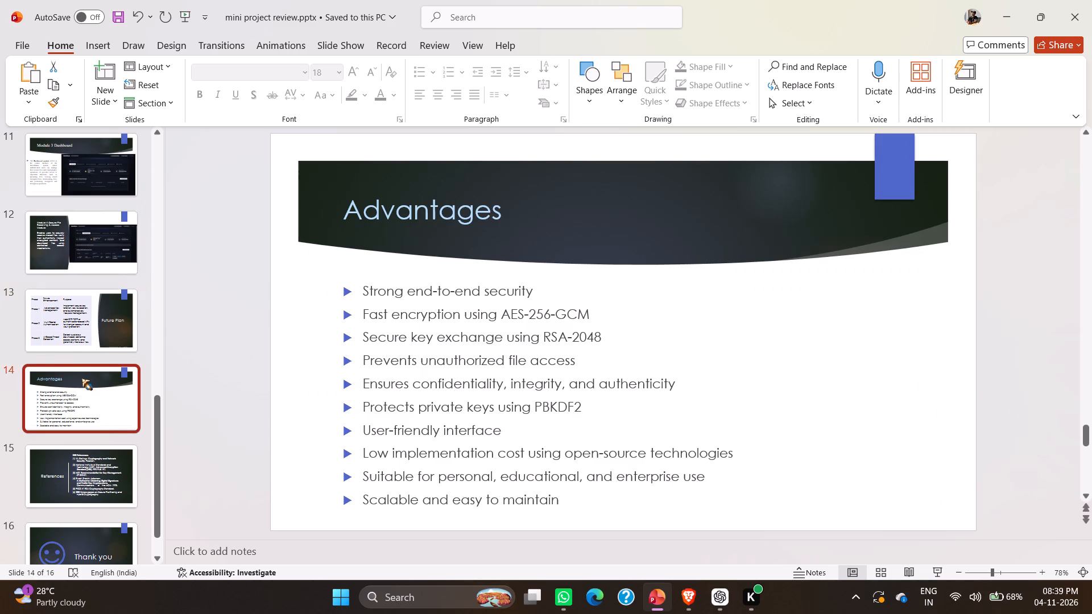
click(106, 463)
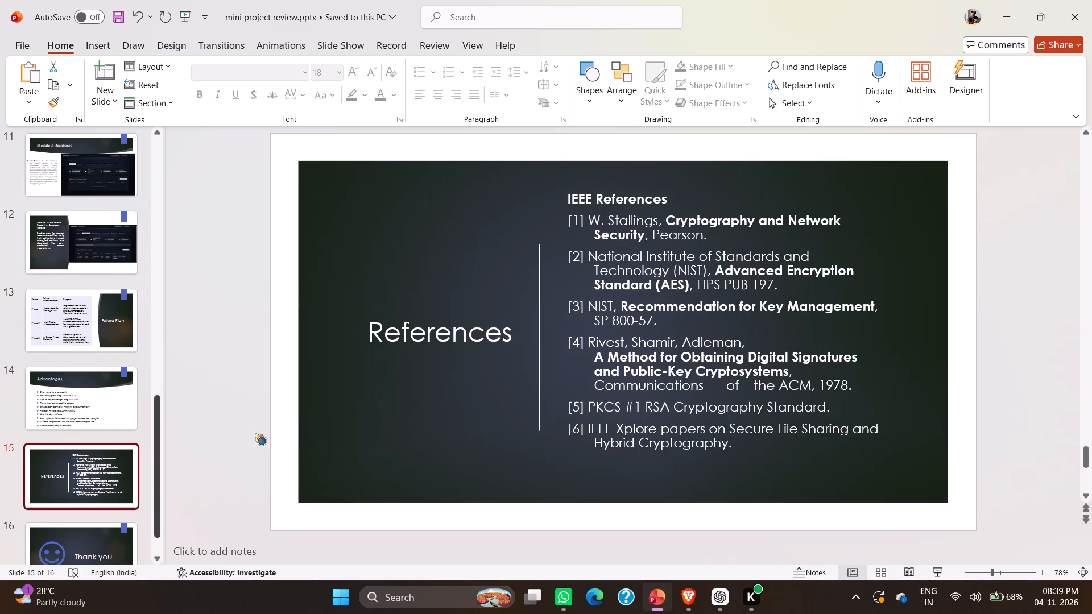
click(70, 287)
click(84, 240)
click(86, 184)
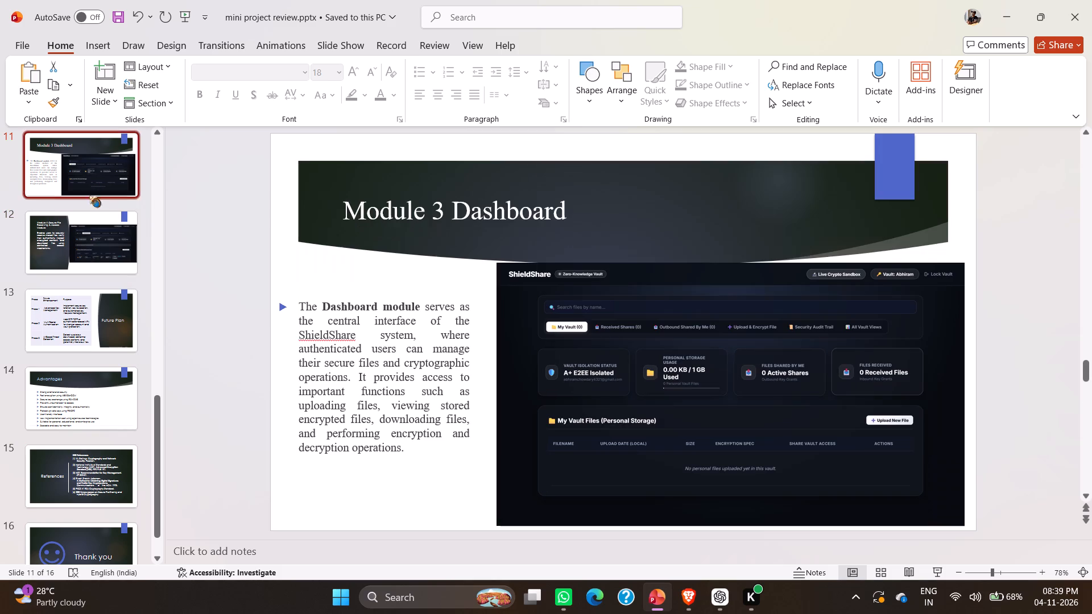
scroll(105, 280, up, 2)
click(94, 169)
scroll(100, 283, up, 3)
click(101, 192)
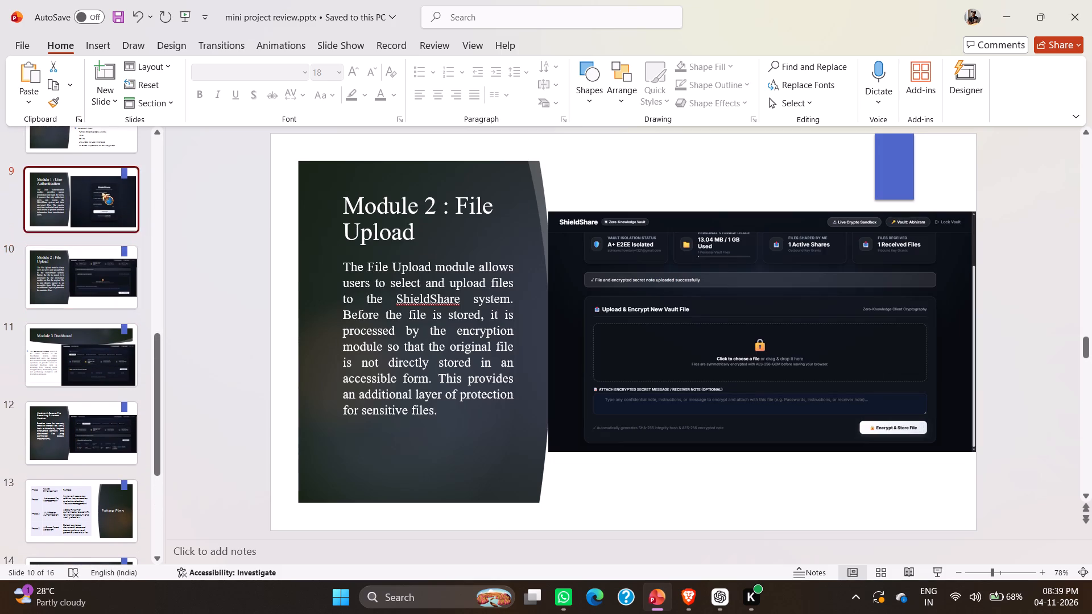
scroll(95, 256, up, 2)
click(65, 219)
scroll(92, 265, up, 2)
click(78, 206)
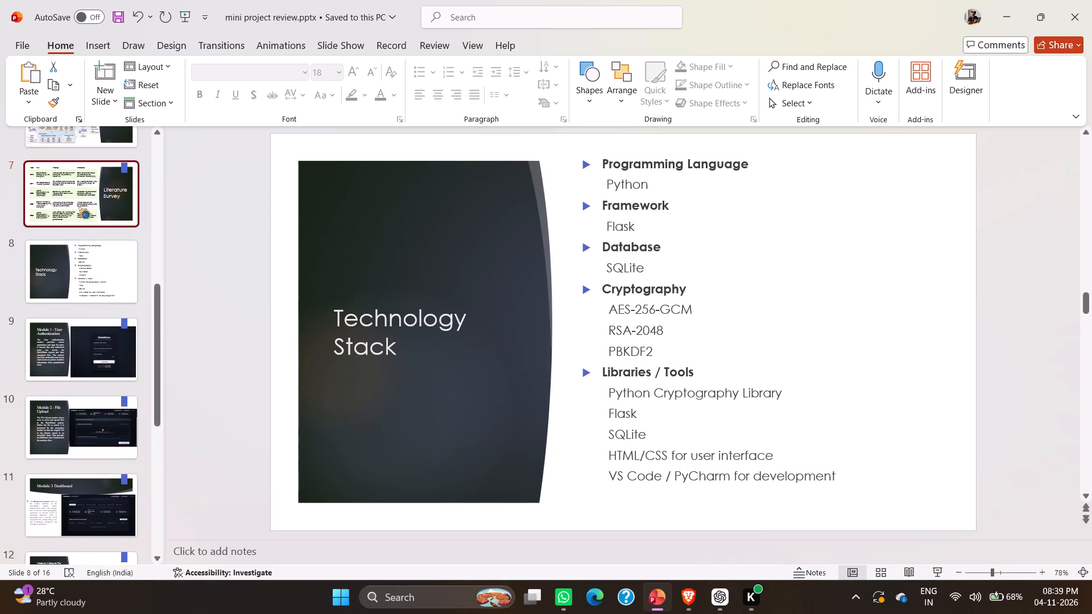
scroll(106, 297, up, 3)
click(82, 231)
click(84, 153)
scroll(127, 265, up, 4)
click(88, 225)
click(82, 191)
scroll(94, 243, up, 4)
click(92, 233)
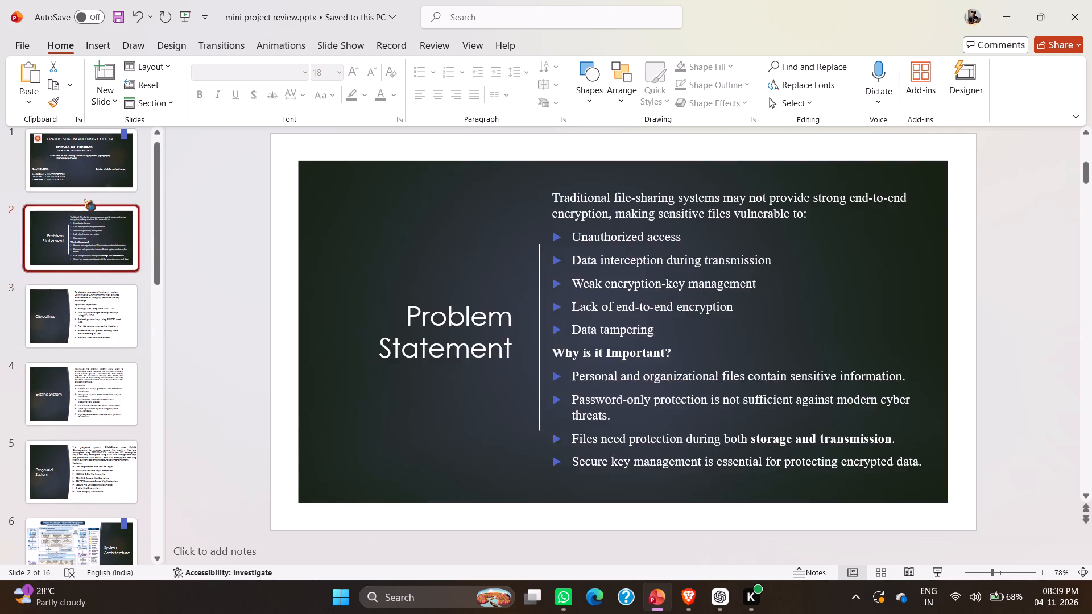
click(84, 197)
click(84, 170)
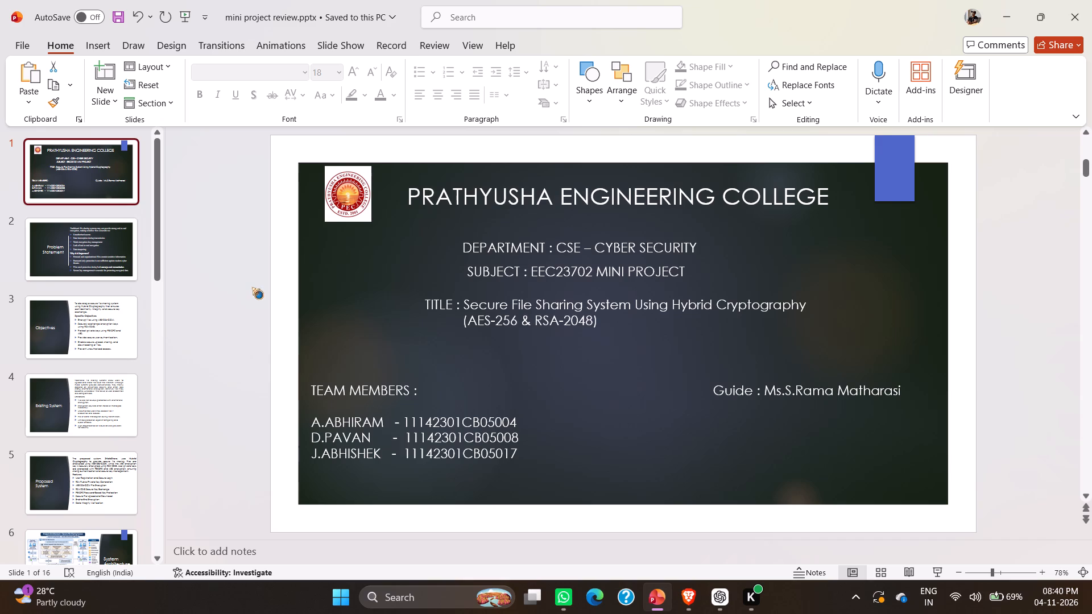
Review the slides from the title slide through to the Module 2 : File Upload slide.
scroll(251, 287, down, 1)
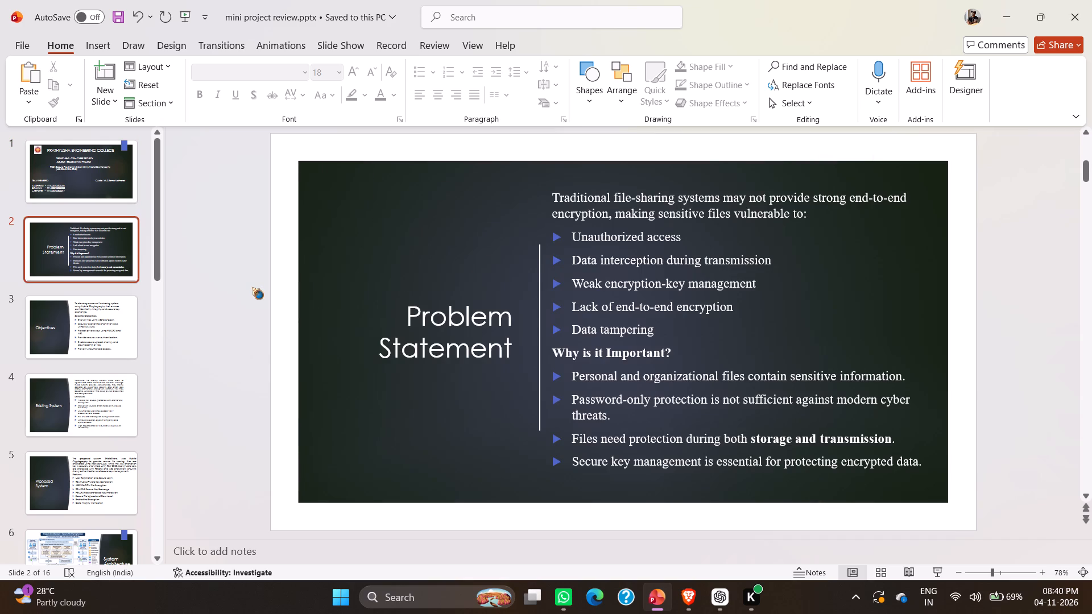
scroll(251, 287, down, 1)
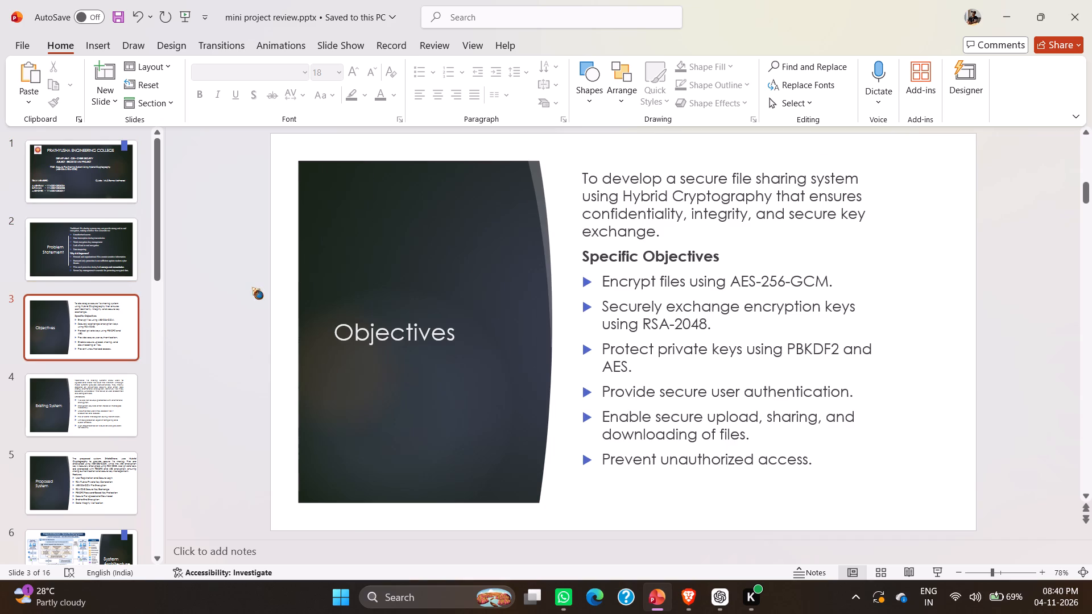
scroll(251, 287, down, 1)
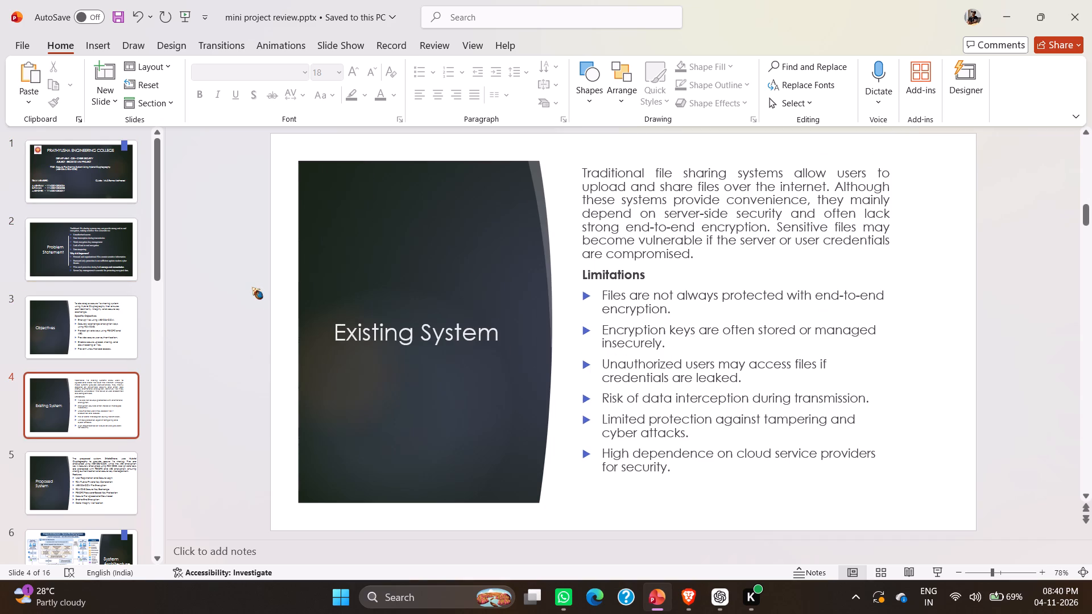
scroll(251, 287, down, 1)
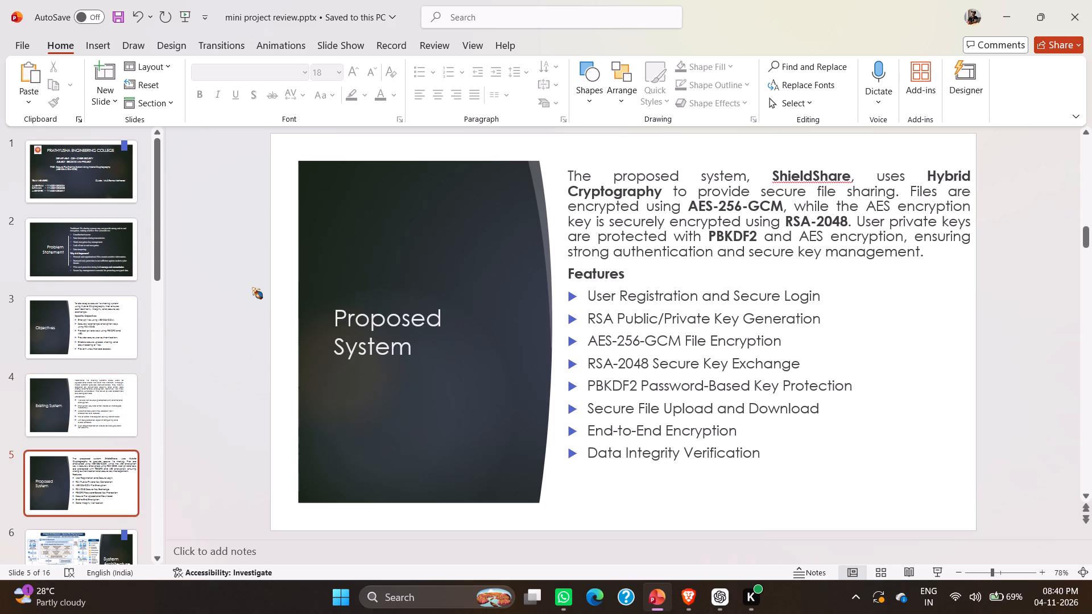
scroll(251, 287, down, 3)
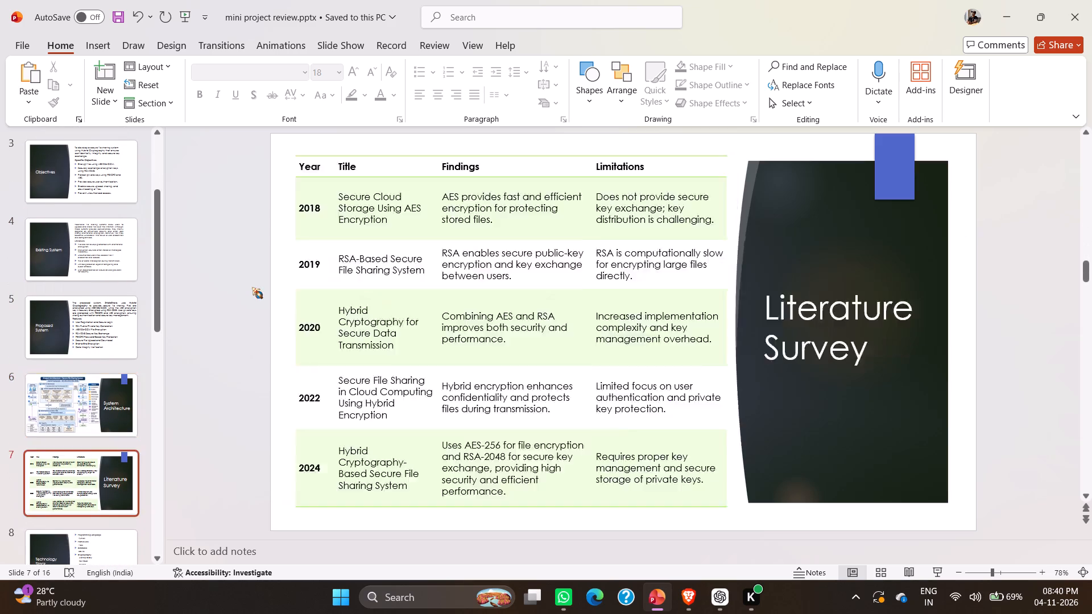
scroll(251, 287, down, 2)
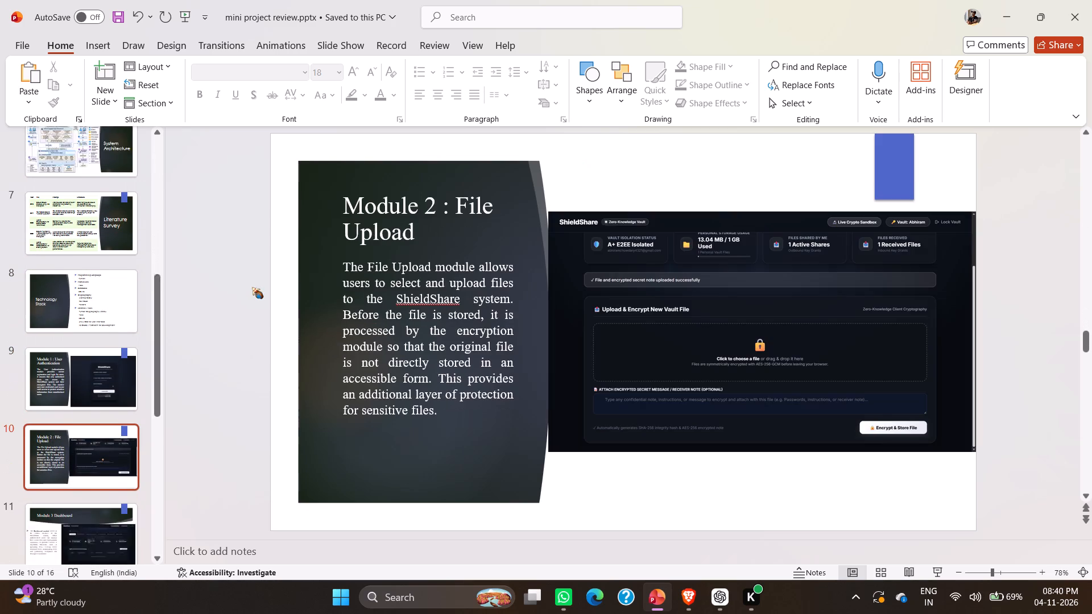
Clear the spelling flag on the word ShieldShare in the Module 2 : File Upload description.
right_click(419, 296)
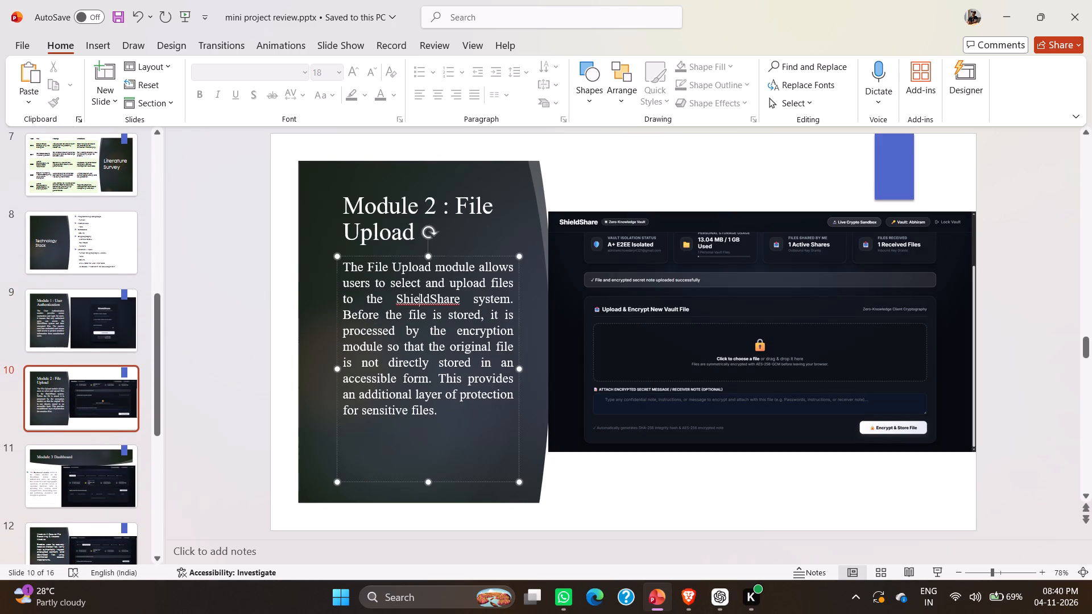
click(454, 350)
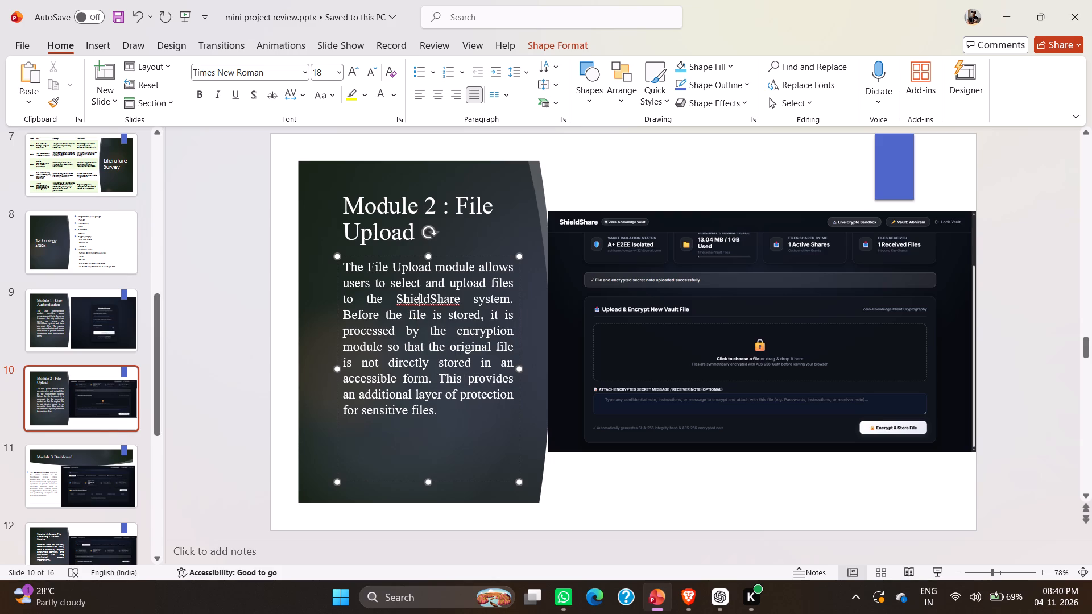
click(221, 358)
click(372, 318)
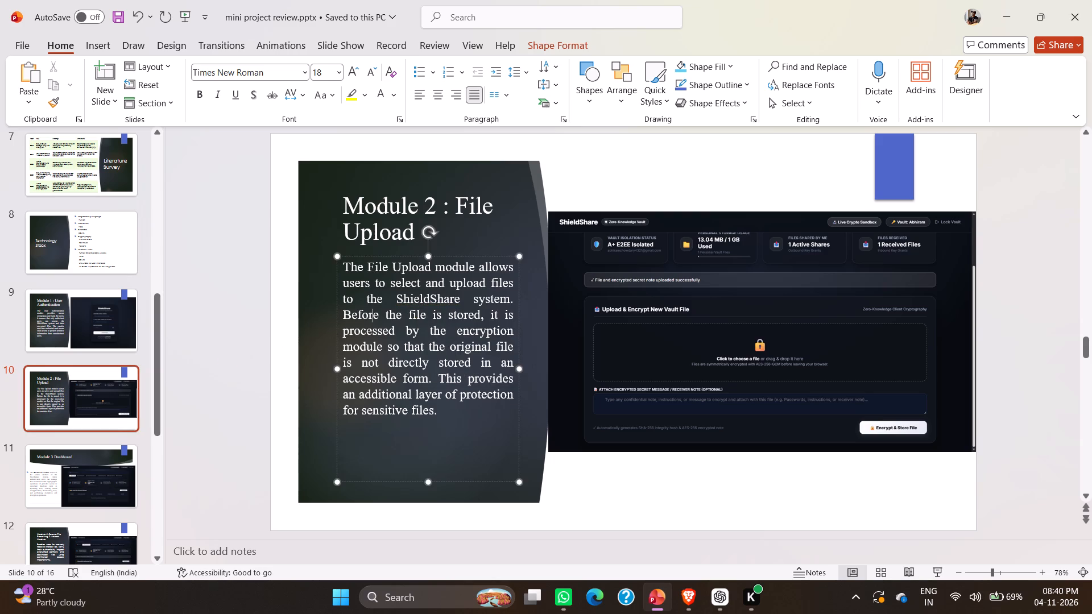
click(256, 365)
click(102, 460)
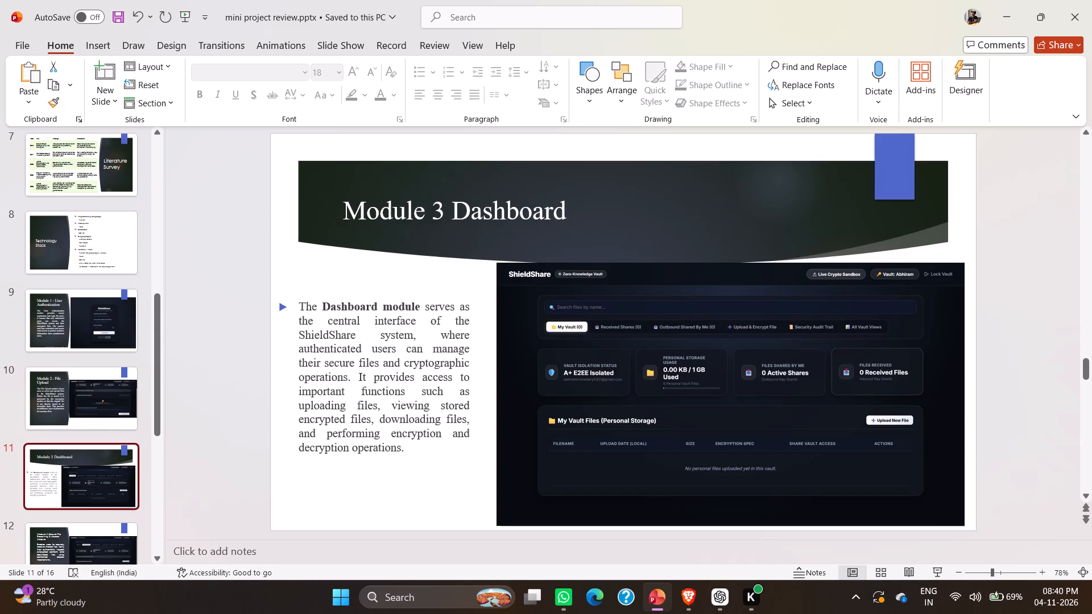
scroll(690, 314, down, 2)
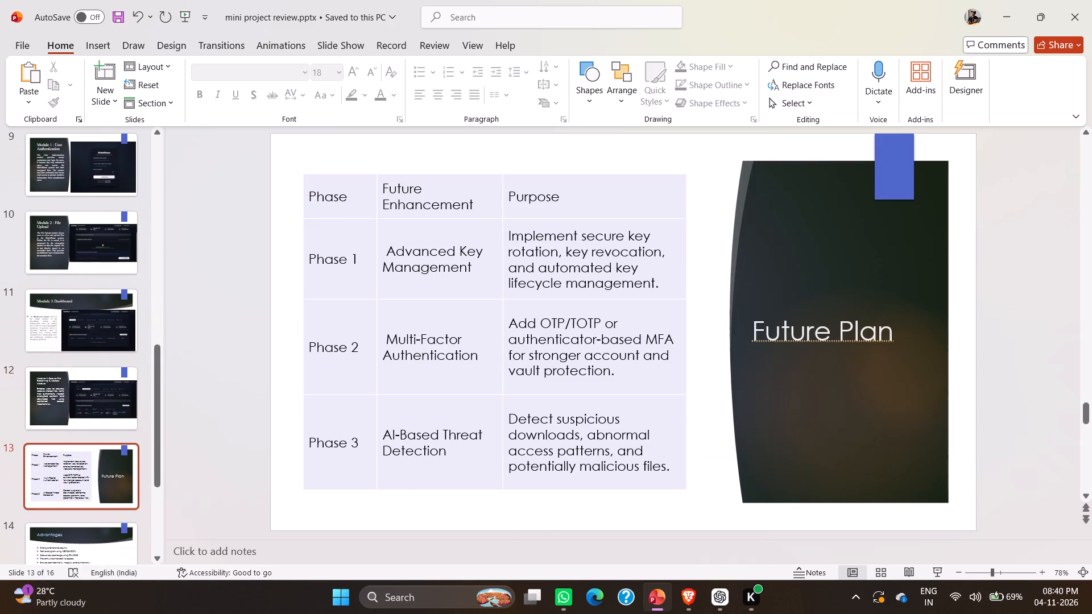
scroll(694, 314, down, 2)
scroll(694, 314, up, 2)
scroll(694, 314, down, 3)
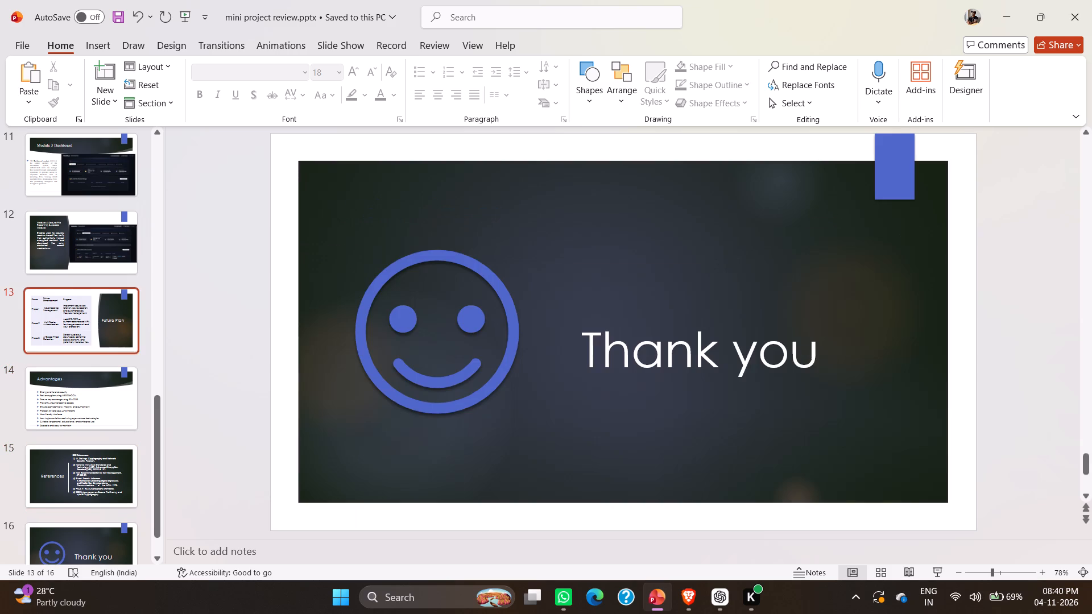
scroll(694, 314, down, 3)
scroll(694, 314, up, 13)
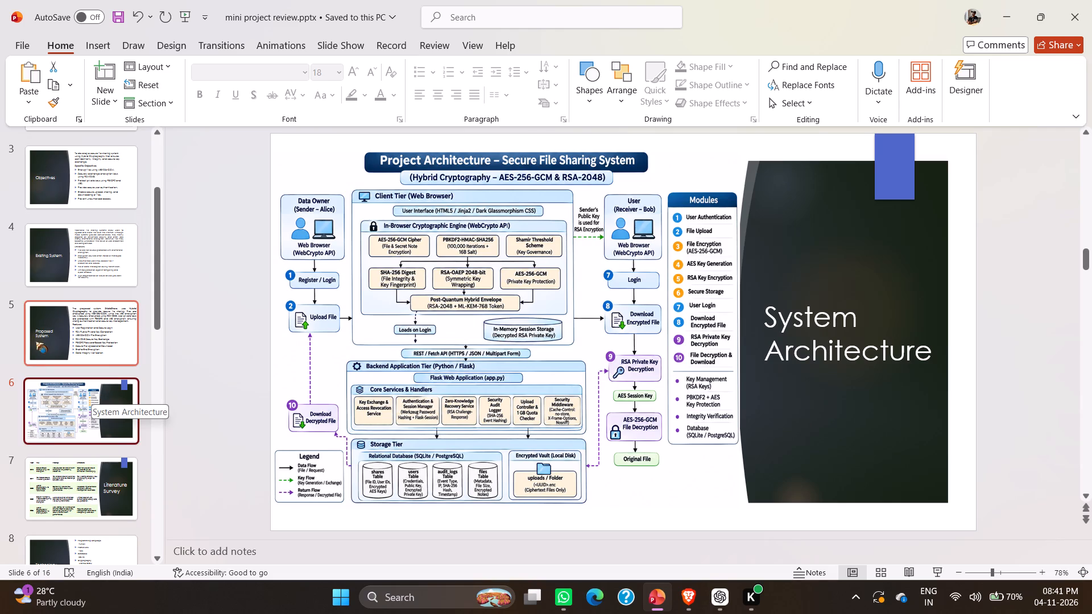
click(44, 341)
click(90, 410)
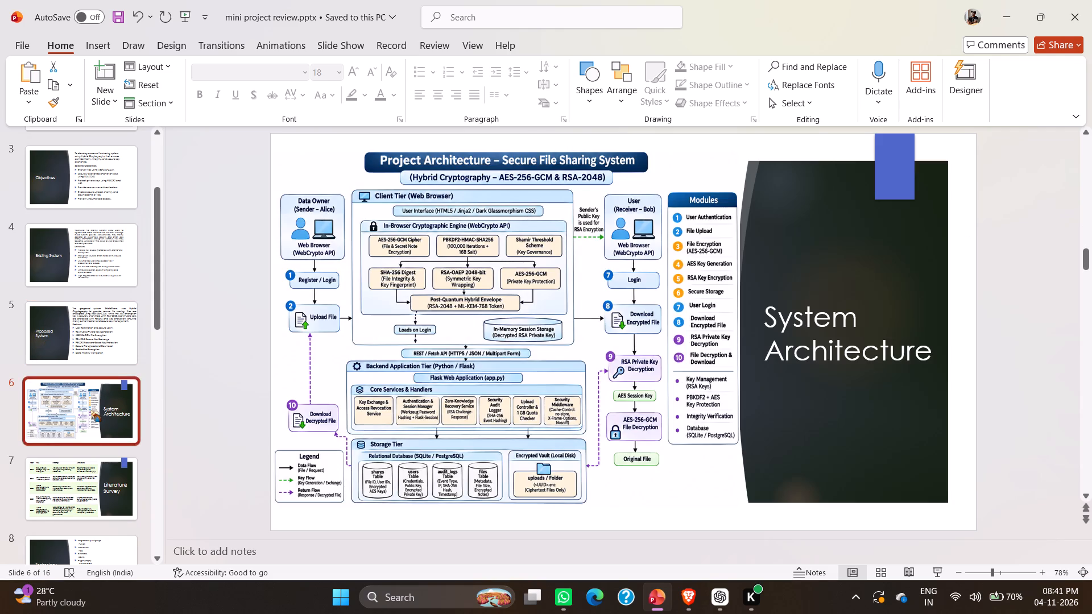
click(61, 480)
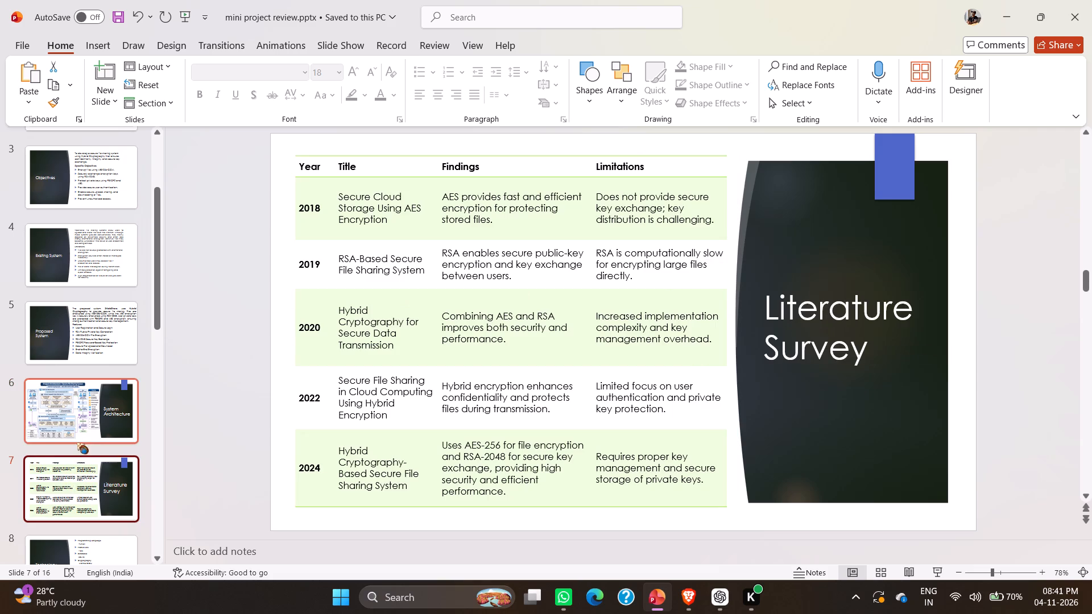
Go back over the Problem Statement, Objectives and Existing System slides and check their text.
click(77, 343)
click(86, 270)
scroll(86, 269, up, 3)
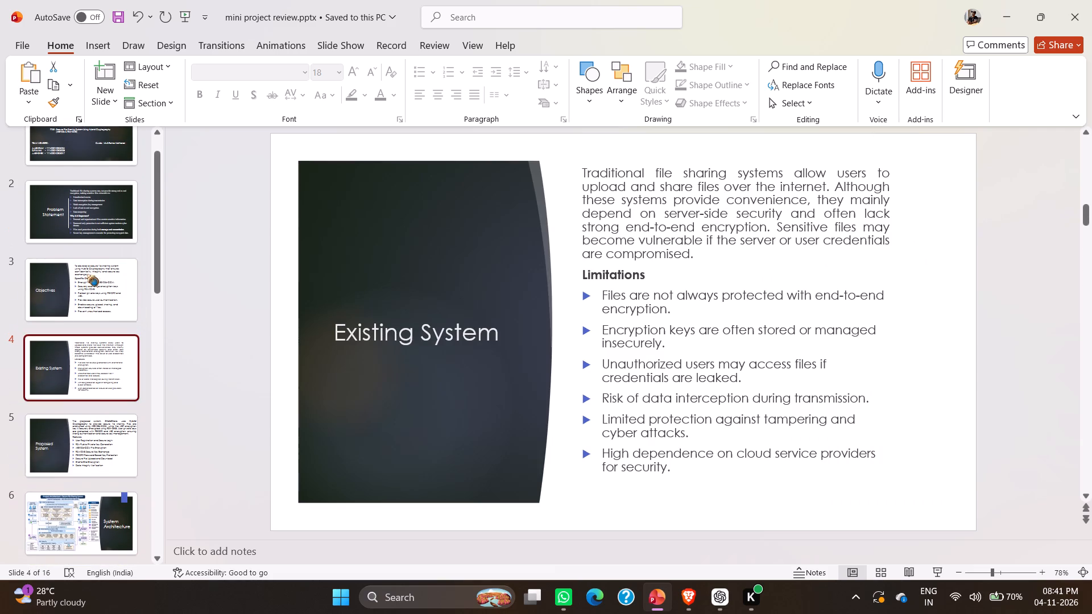
click(100, 197)
click(102, 323)
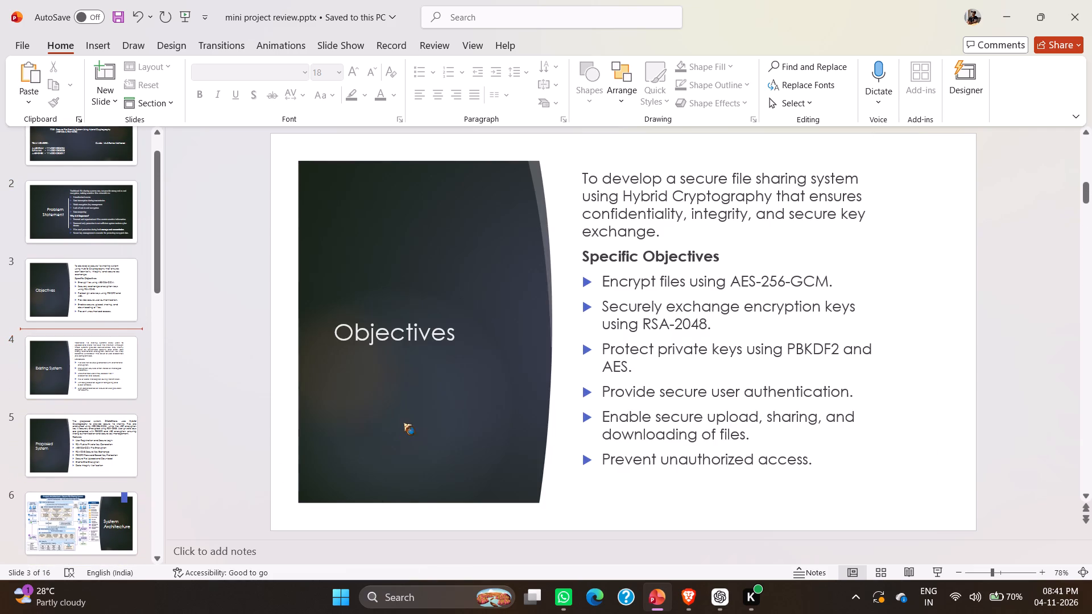
scroll(403, 422, down, 3)
click(72, 379)
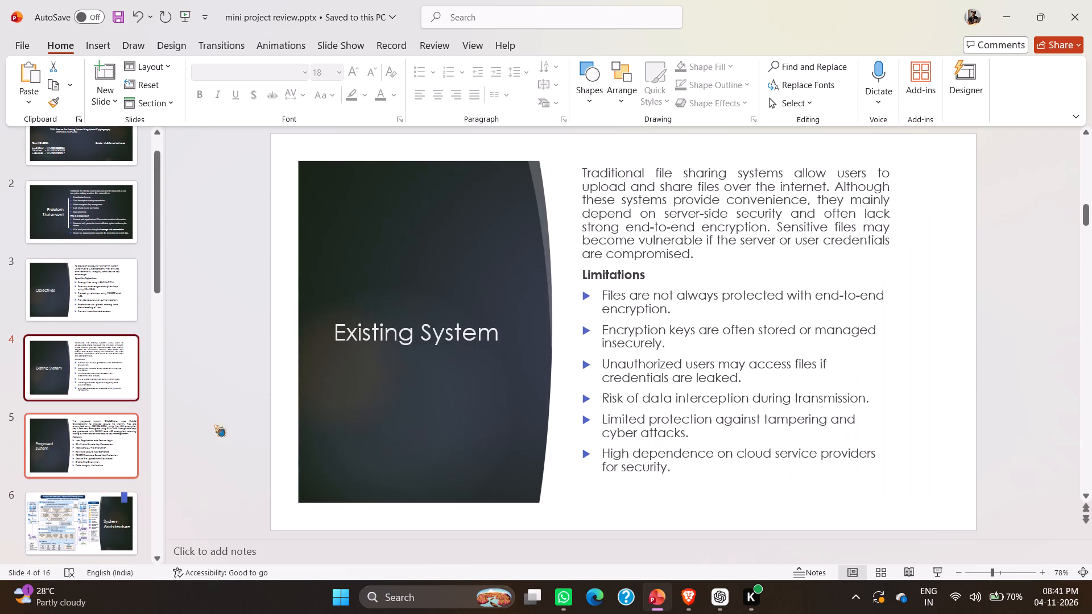
click(588, 317)
click(945, 389)
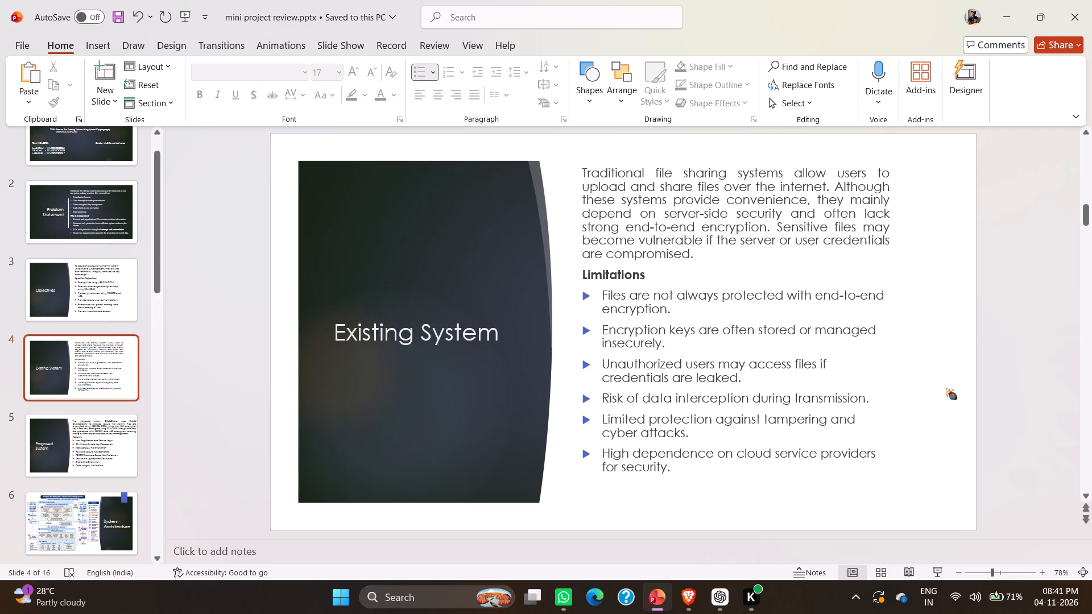
Narrow the body text box on the Proposed System slide slightly by pulling in its outer edge.
click(53, 452)
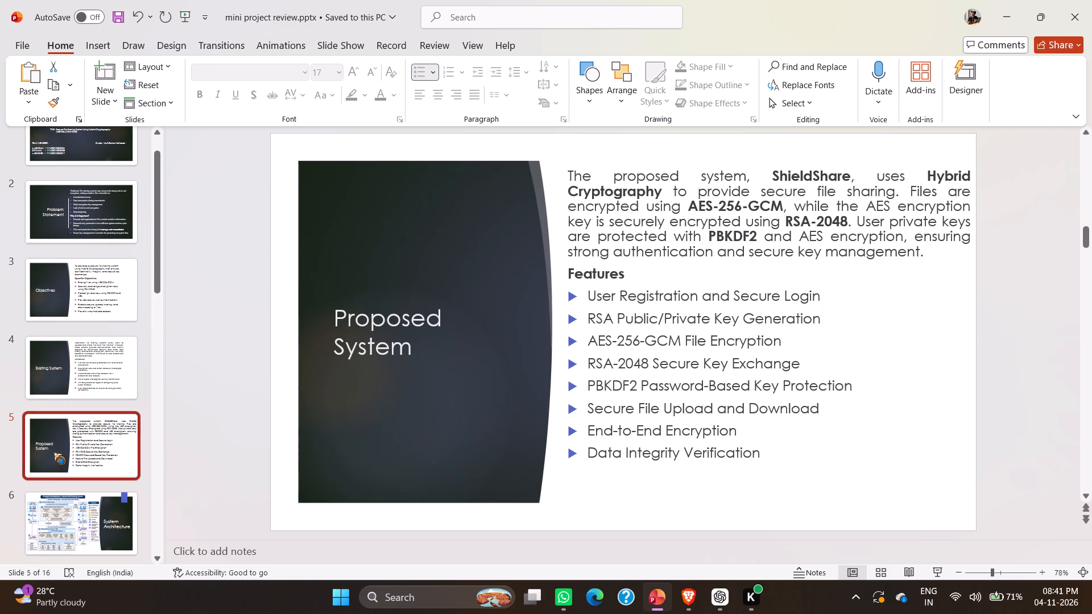
click(751, 334)
drag(977, 327, 954, 327)
click(1010, 333)
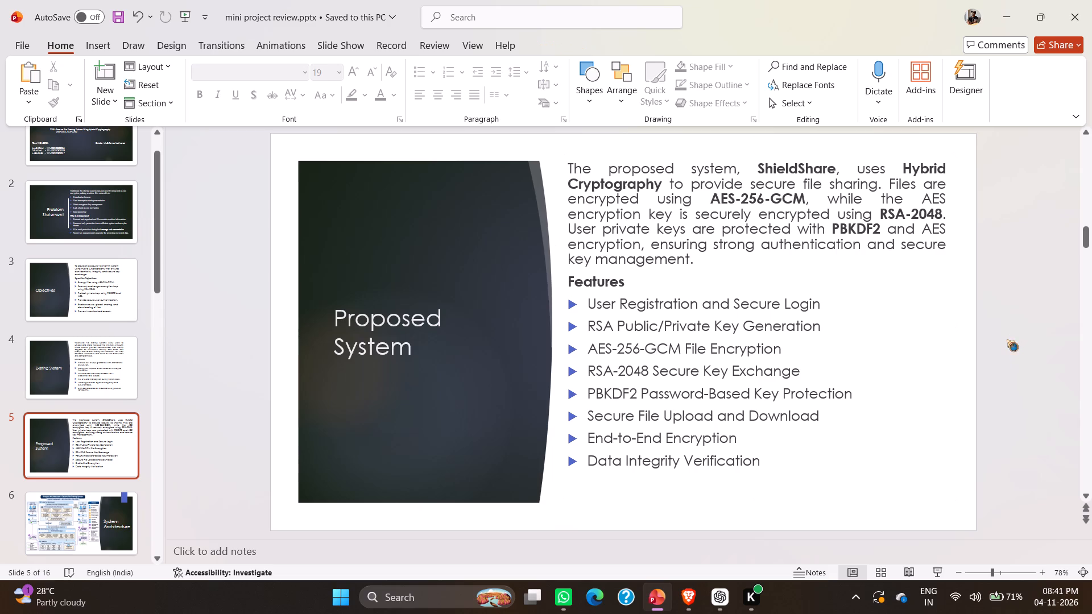
Reduce the height of the Proposed System title box and move it up to the middle of the dark panel.
click(374, 338)
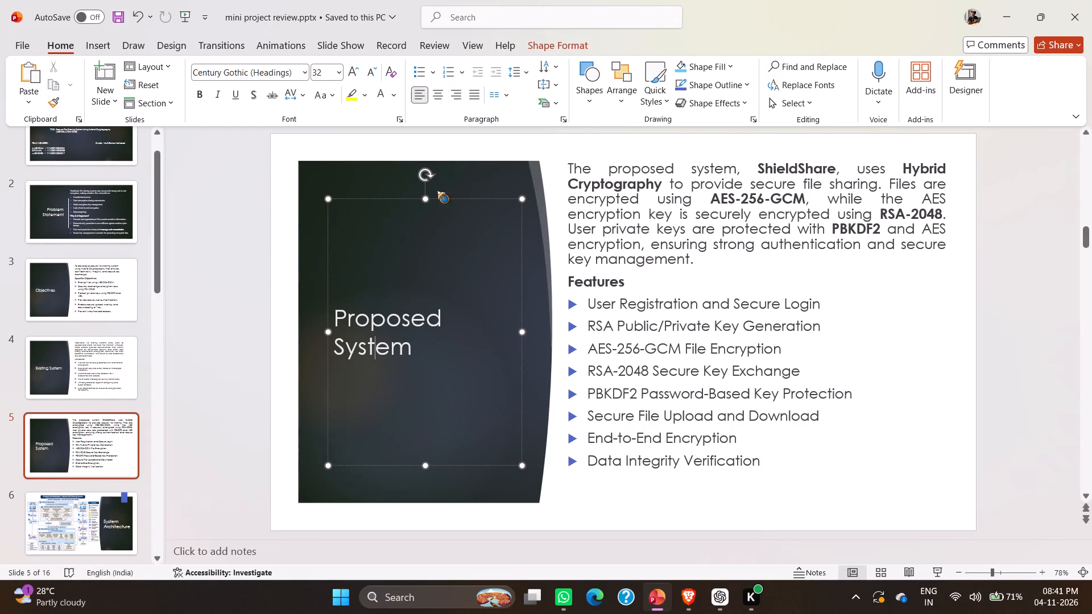
drag(426, 198, 441, 361)
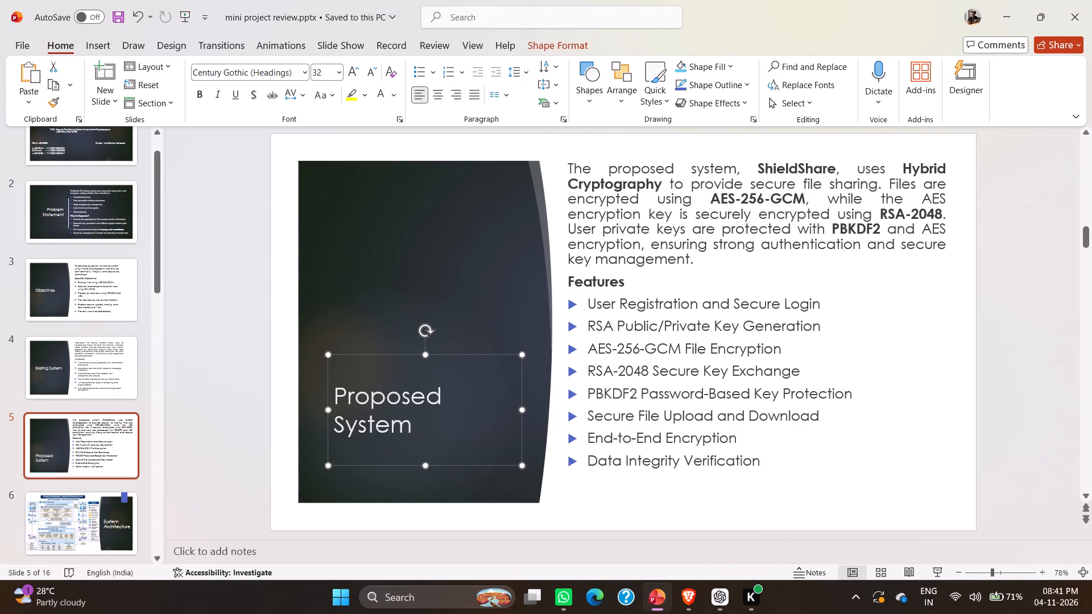
drag(404, 356, 400, 262)
click(445, 333)
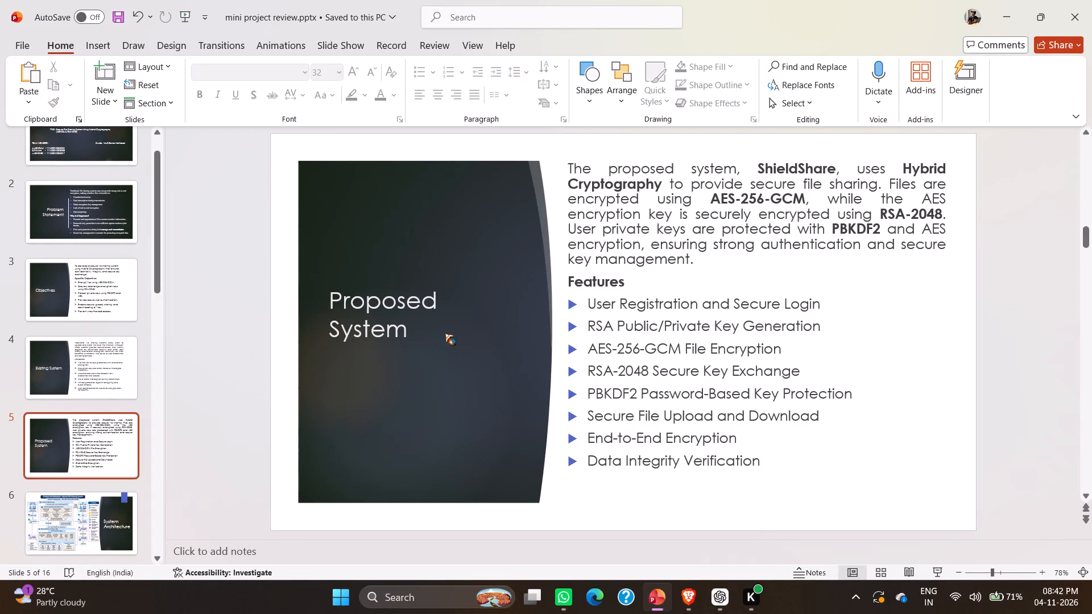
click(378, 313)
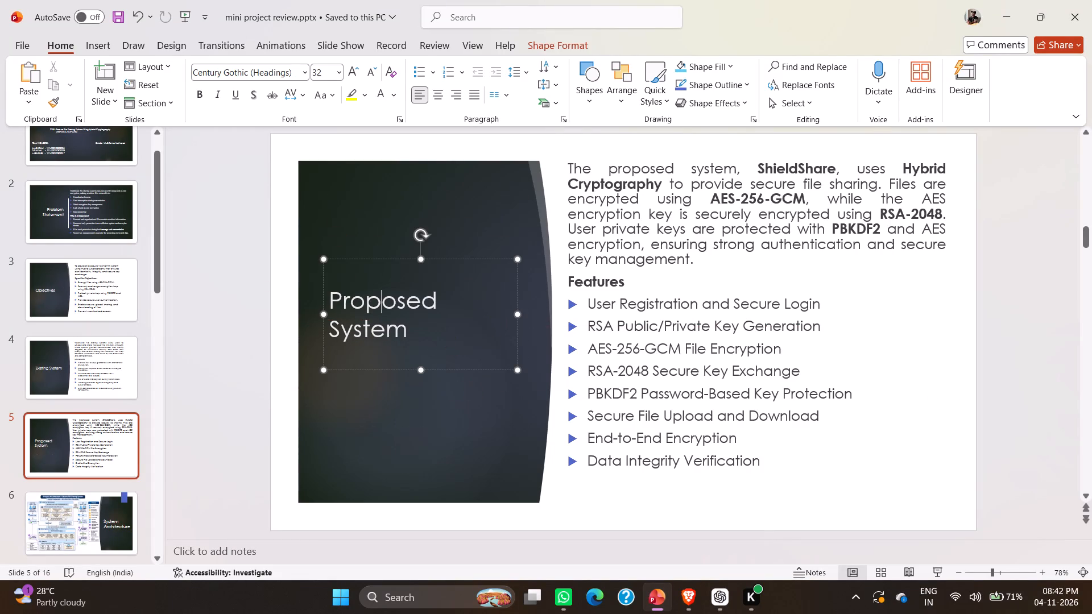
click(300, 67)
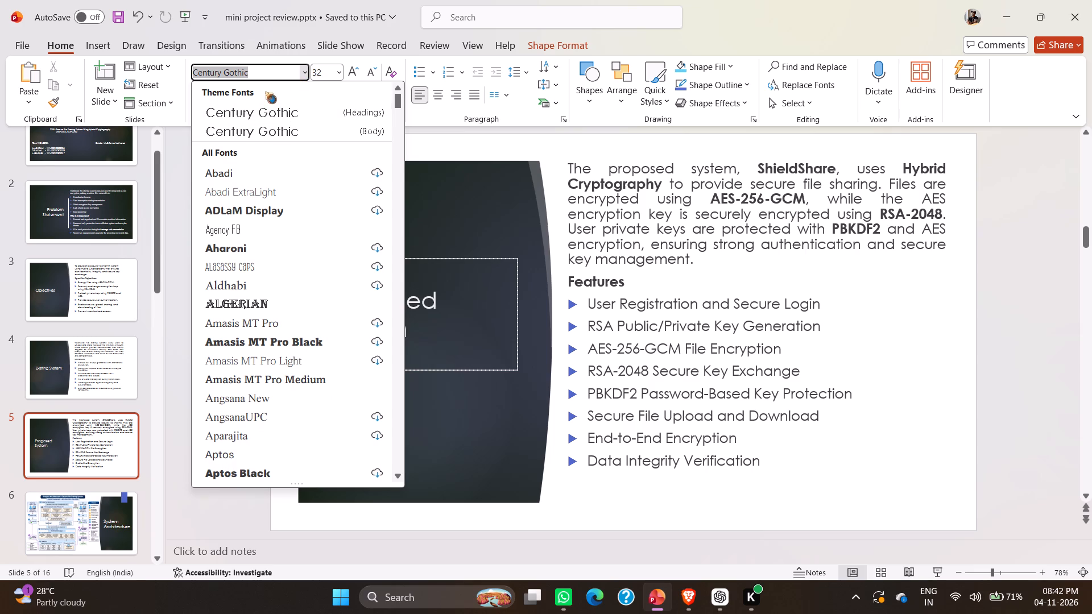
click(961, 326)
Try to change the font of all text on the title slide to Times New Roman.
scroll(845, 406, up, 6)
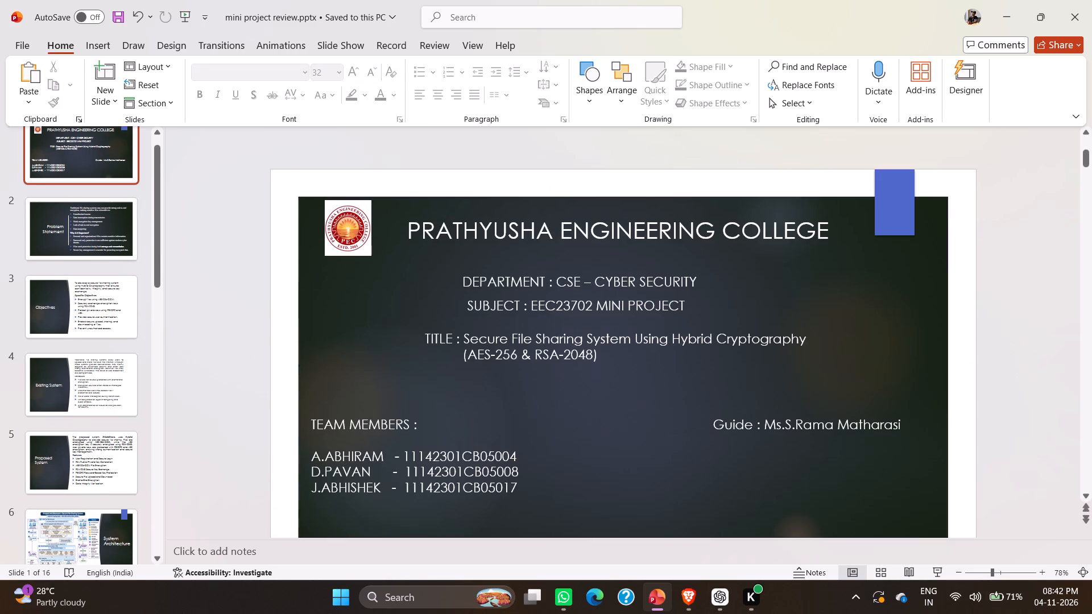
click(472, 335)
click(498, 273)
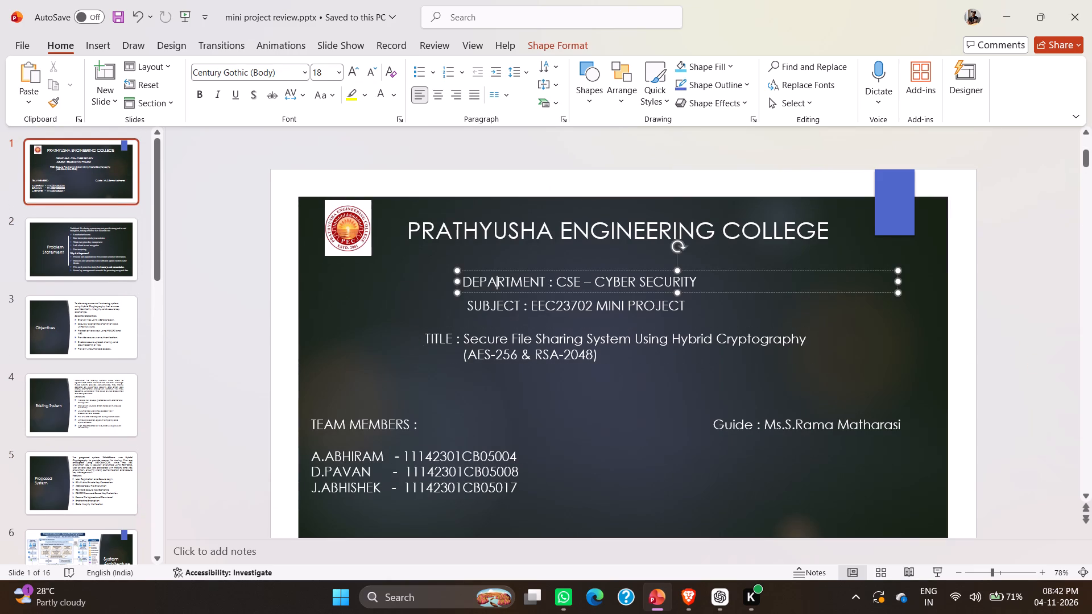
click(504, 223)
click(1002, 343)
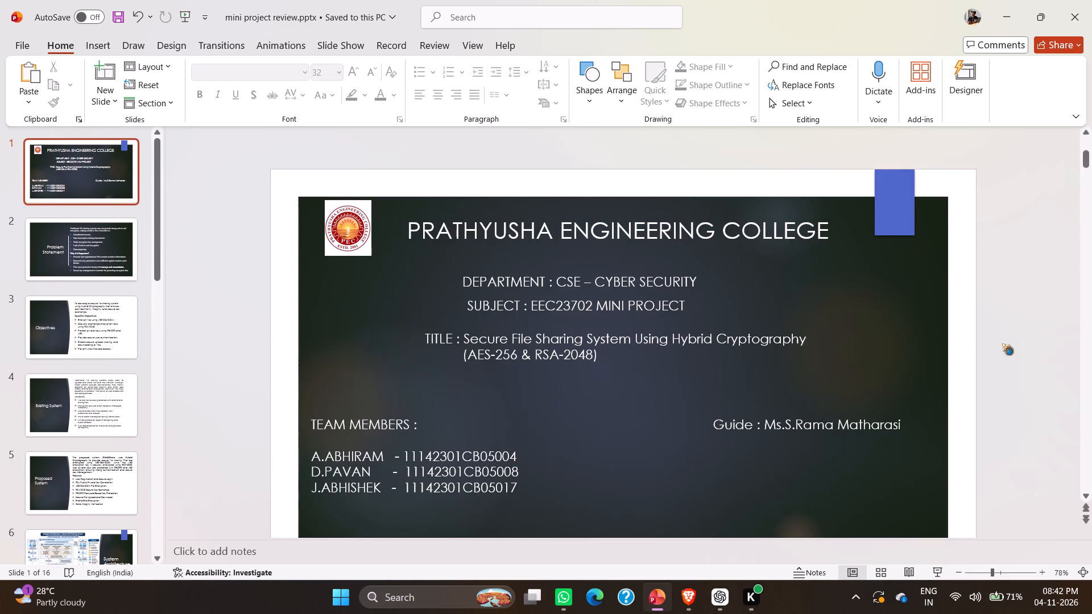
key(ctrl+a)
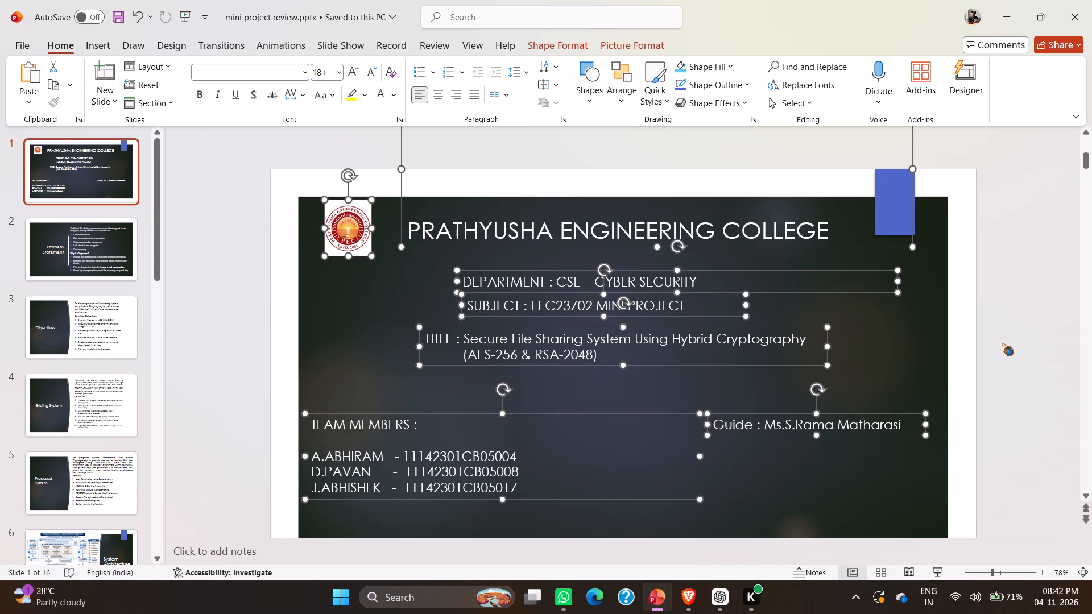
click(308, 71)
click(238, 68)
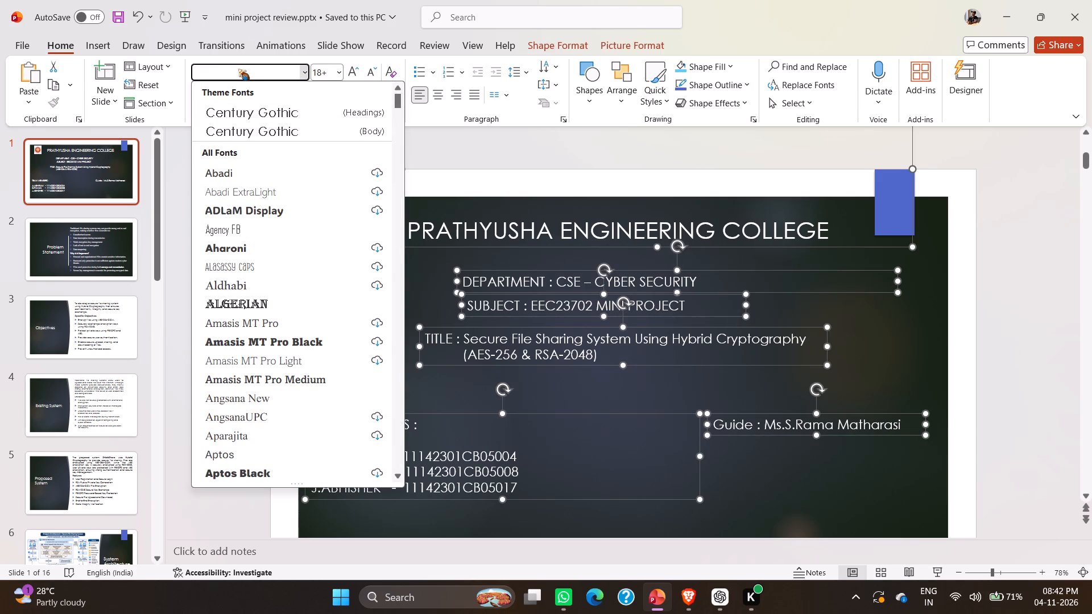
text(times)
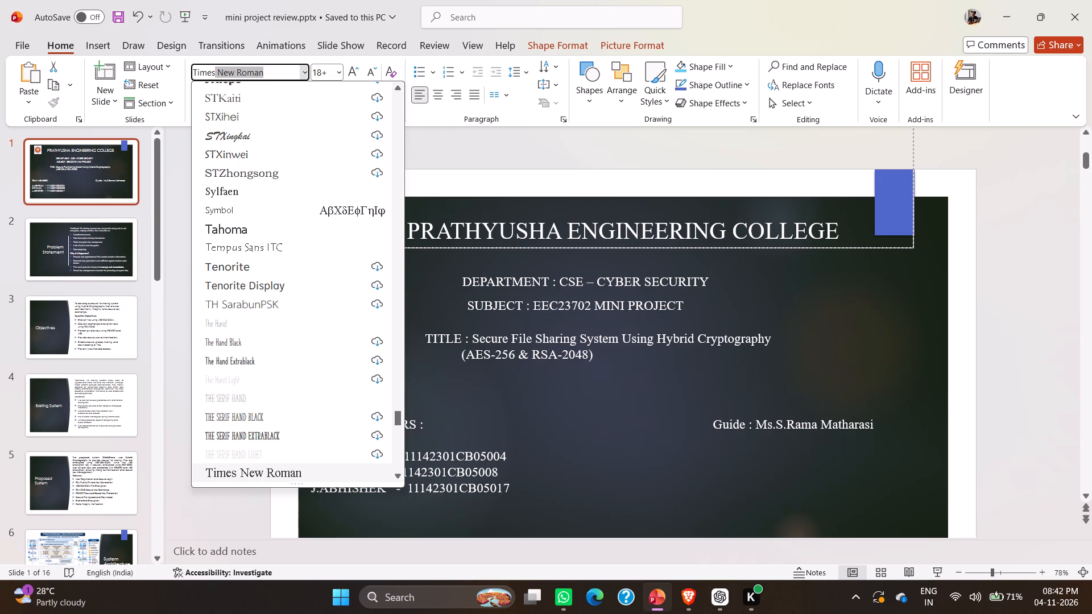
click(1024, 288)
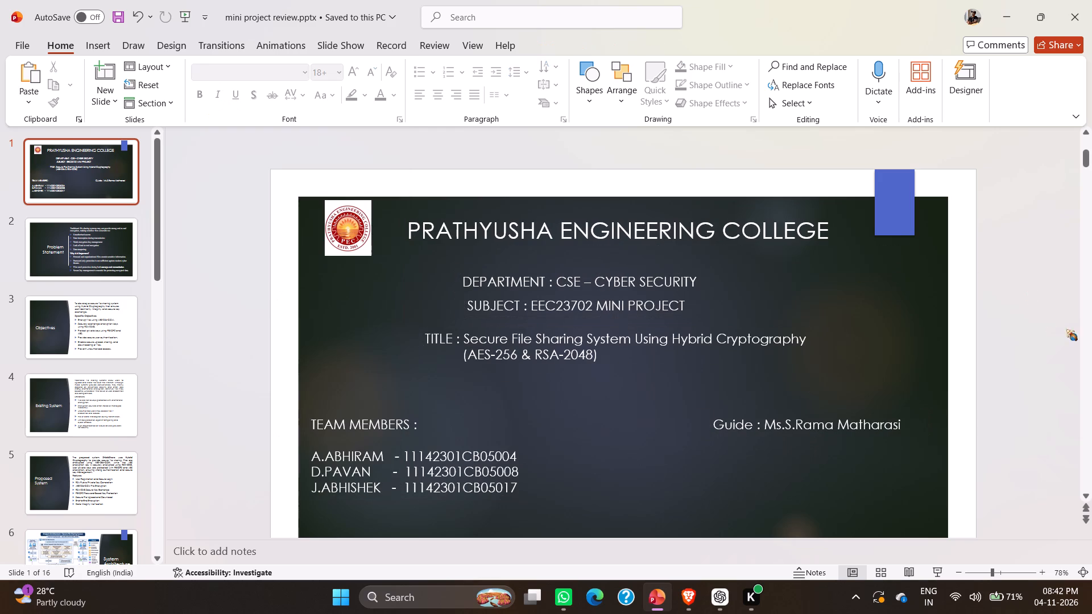
Look through the whole deck from the Problem Statement slide to the Thank you slide.
scroll(1028, 328, down, 3)
scroll(801, 415, down, 1)
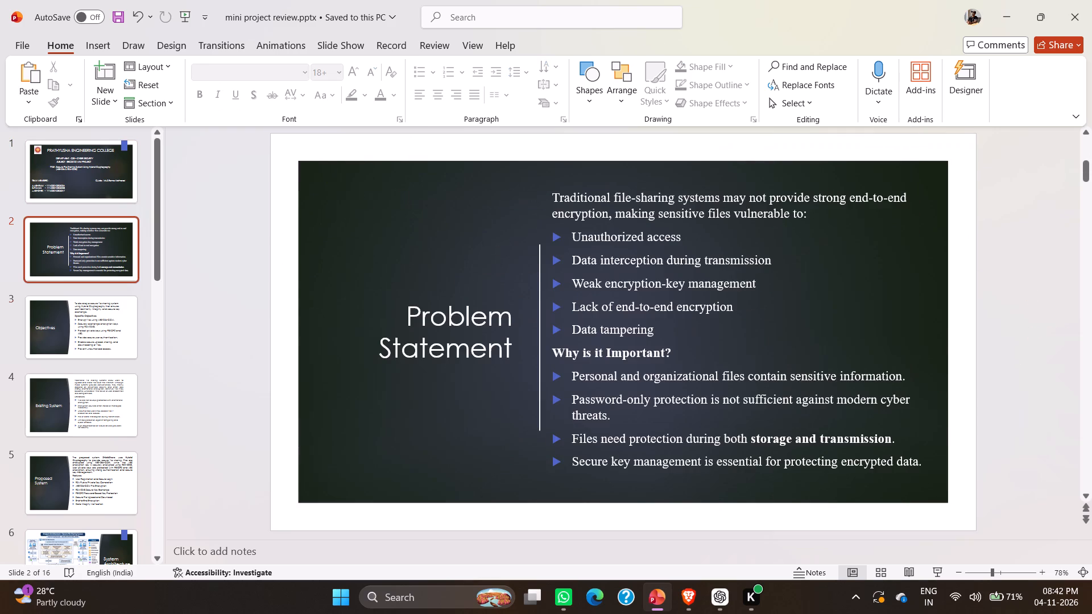
scroll(800, 413, down, 4)
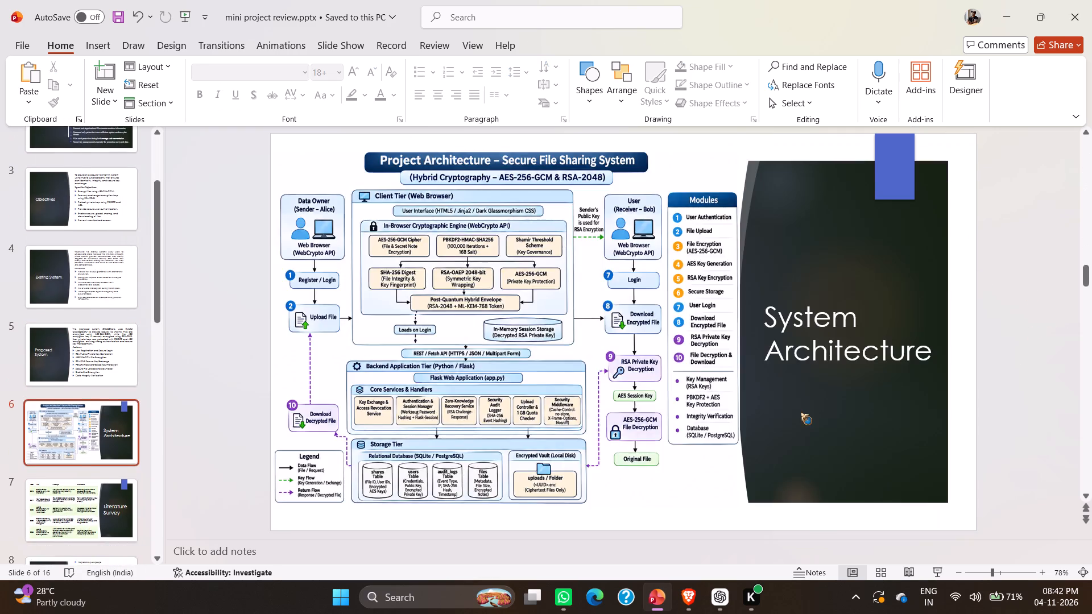
scroll(800, 412, down, 13)
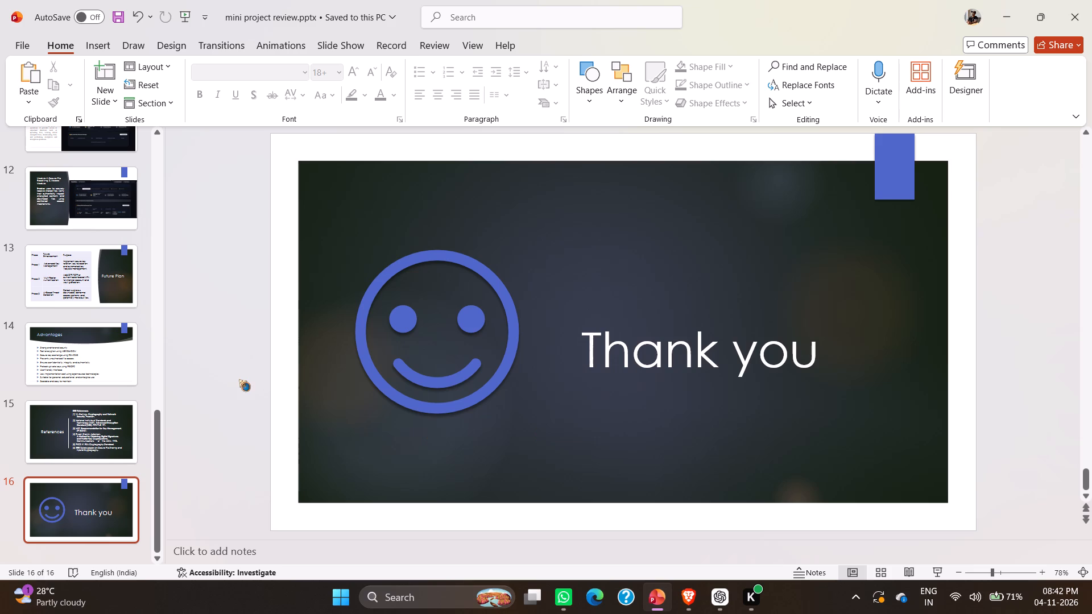
Save the presentation.
key(ctrl+s)
On the title slide, shrink the PRATHYUSHA ENGINEERING COLLEGE heading box to one line's height and place it beside the college logo.
scroll(238, 377, up, 20)
scroll(238, 377, up, 10)
scroll(238, 377, down, 2)
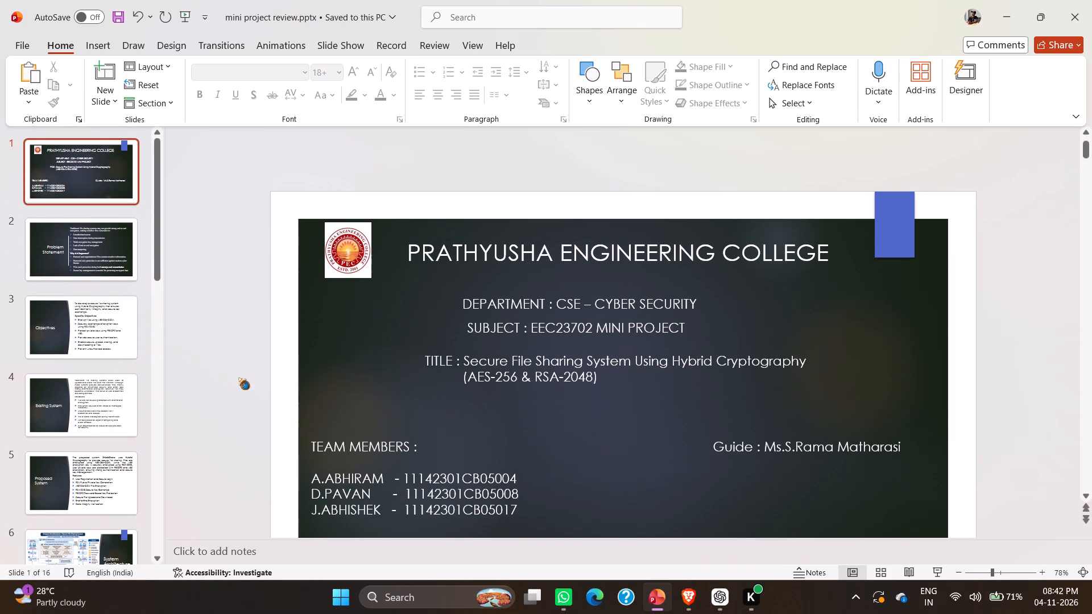
scroll(238, 377, down, 2)
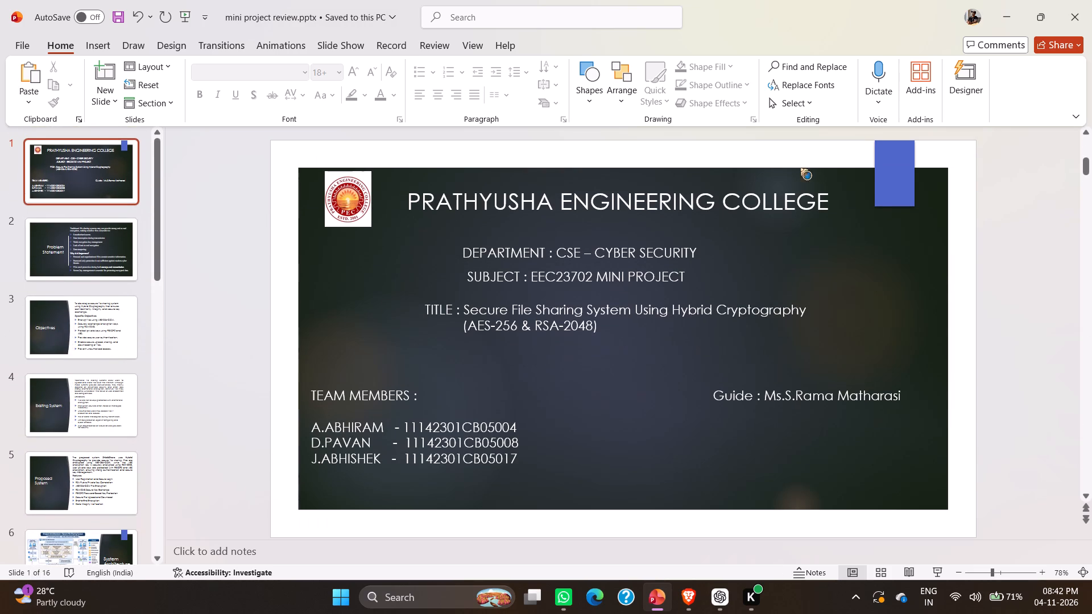
click(746, 213)
click(205, 265)
click(543, 193)
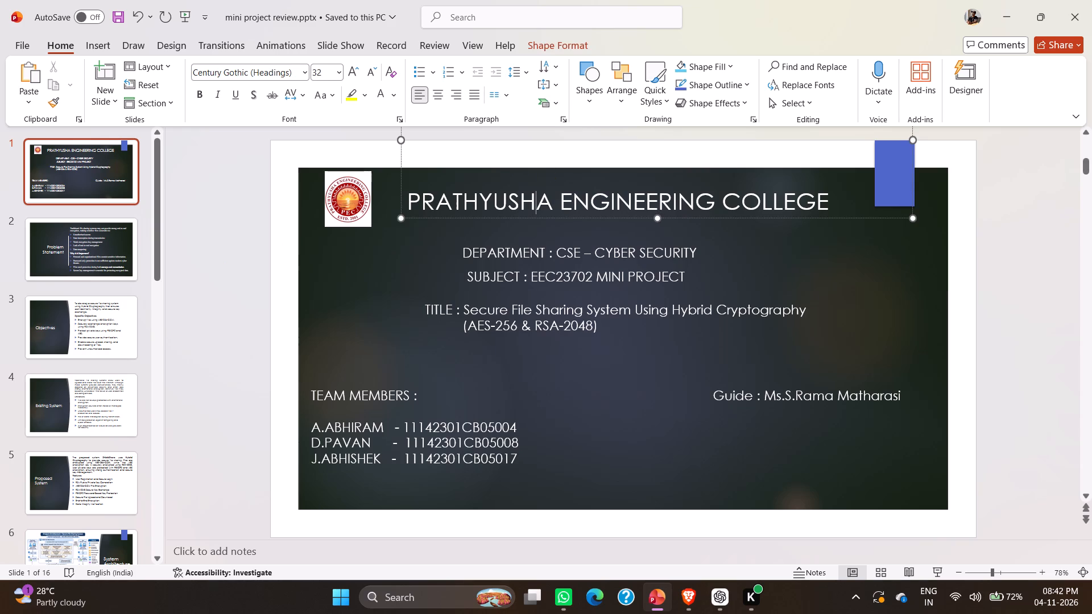
drag(578, 217, 575, 249)
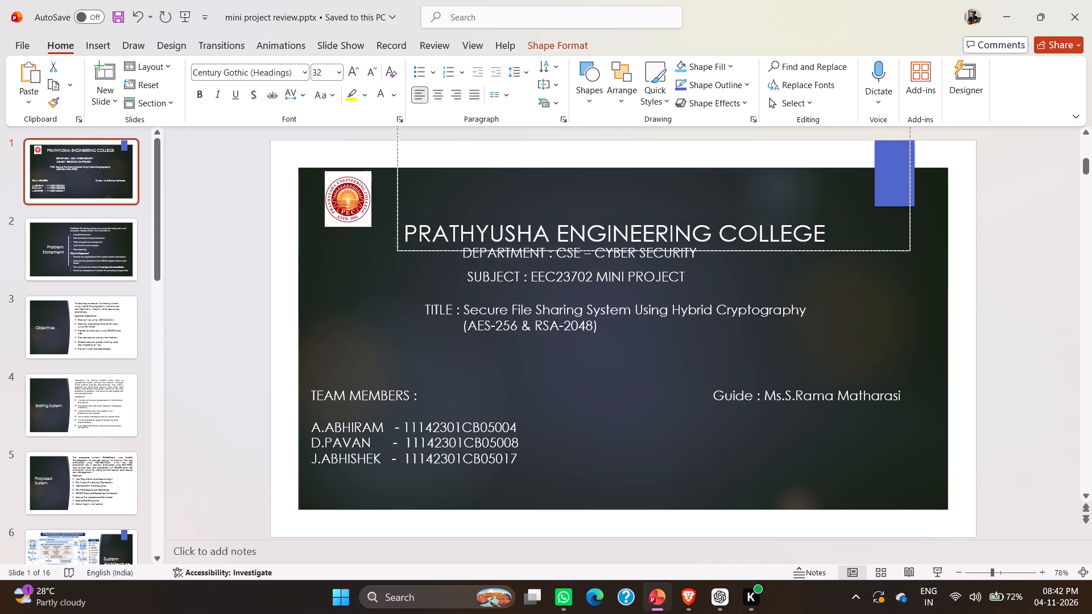
drag(575, 249, 563, 361)
drag(643, 200, 647, 209)
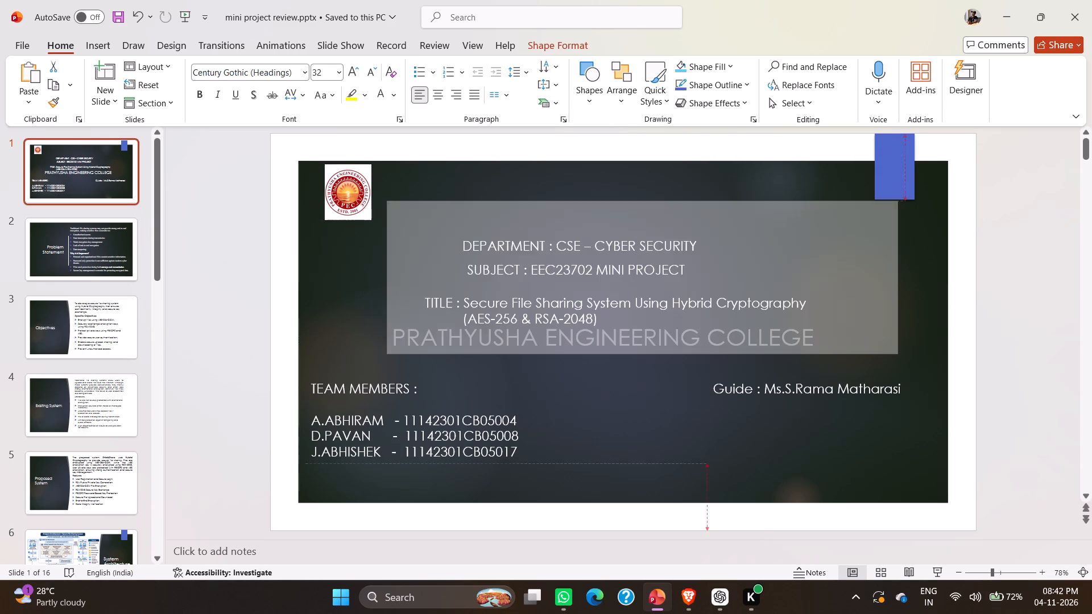
drag(647, 209, 656, 315)
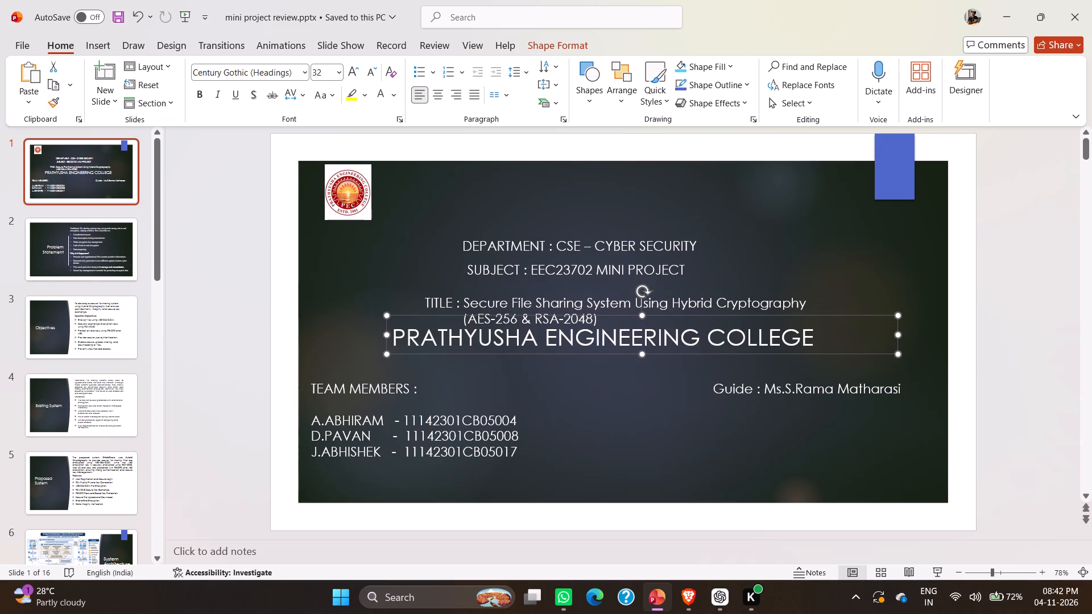
drag(653, 317, 656, 176)
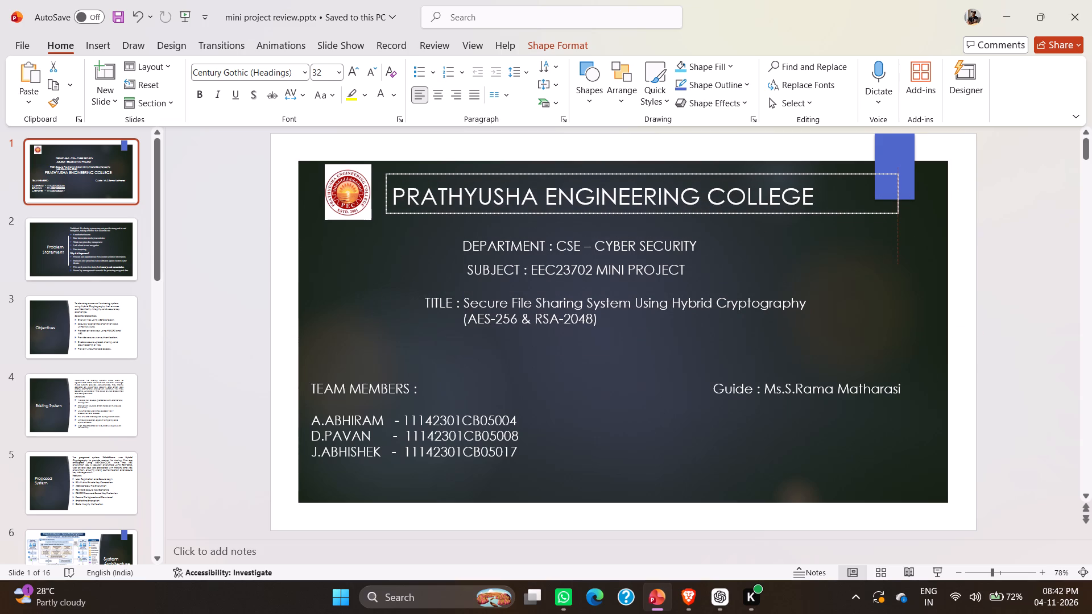
drag(656, 176, 661, 168)
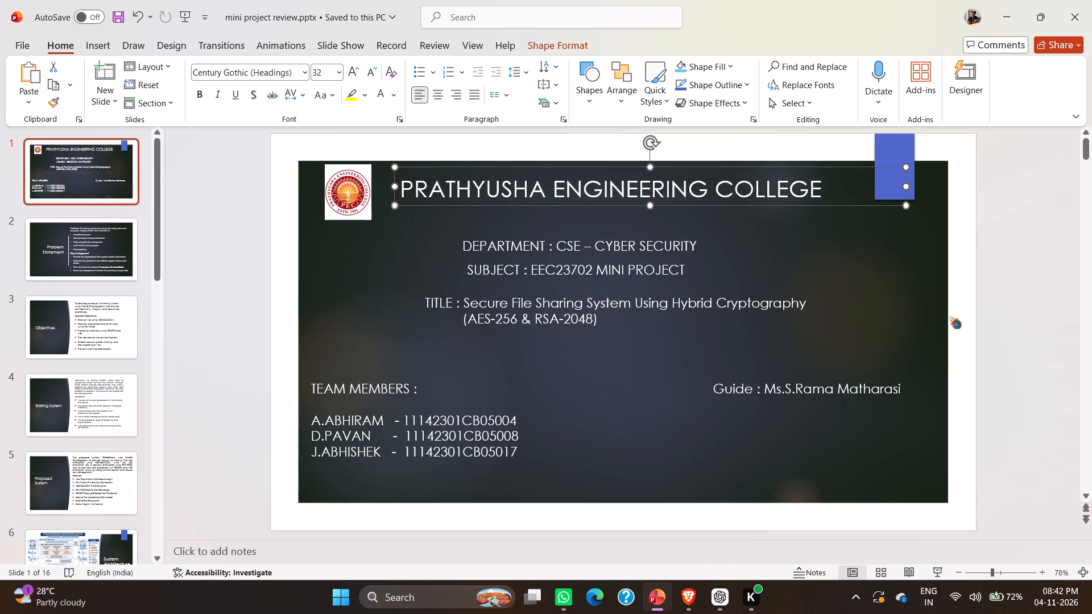
On the title slide, move the DEPARTMENT and SUBJECT lines up toward the college heading and align their left edges.
click(1031, 300)
click(584, 271)
click(567, 250)
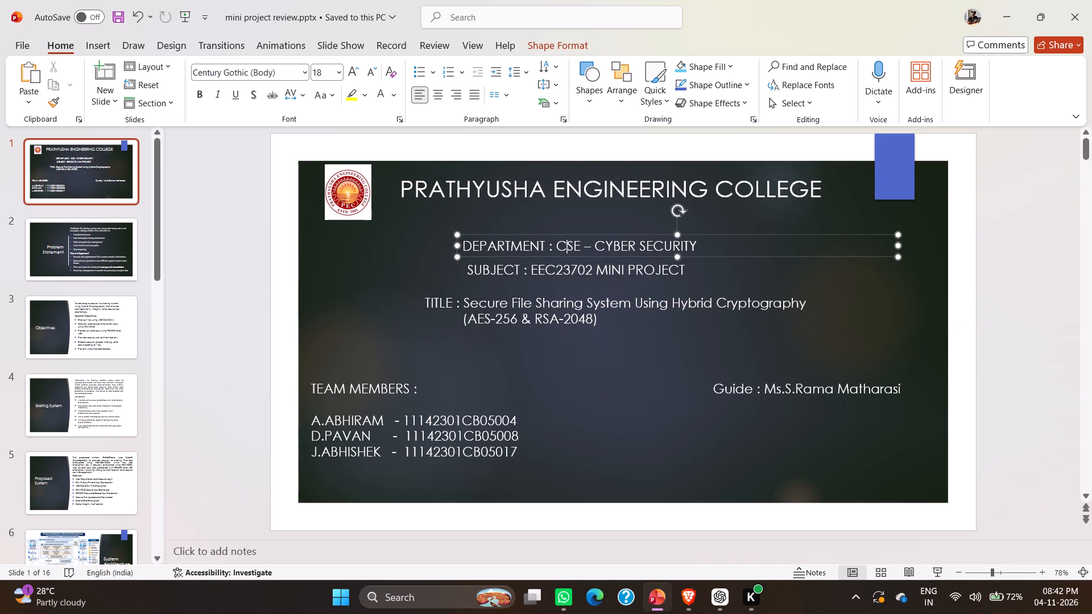
click(416, 214)
drag(434, 225, 698, 271)
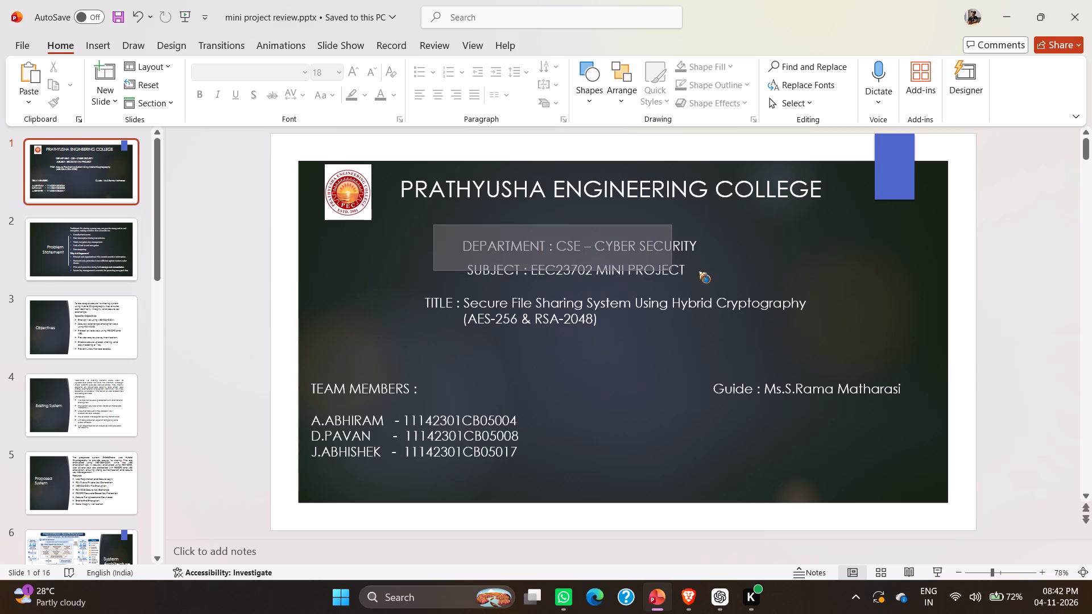
drag(698, 271, 729, 275)
click(643, 250)
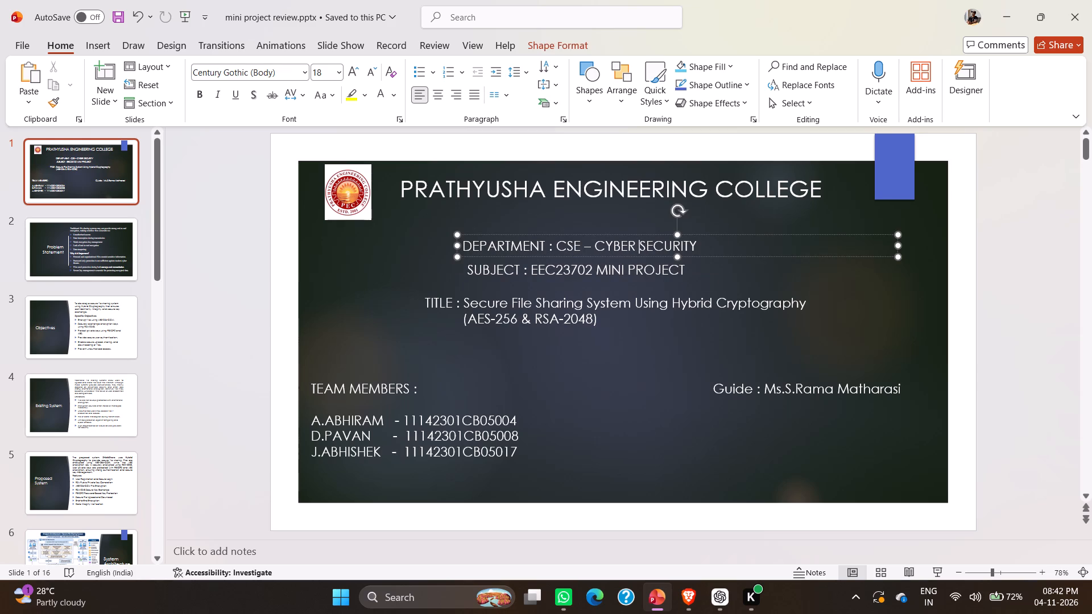
drag(643, 235, 643, 219)
click(634, 264)
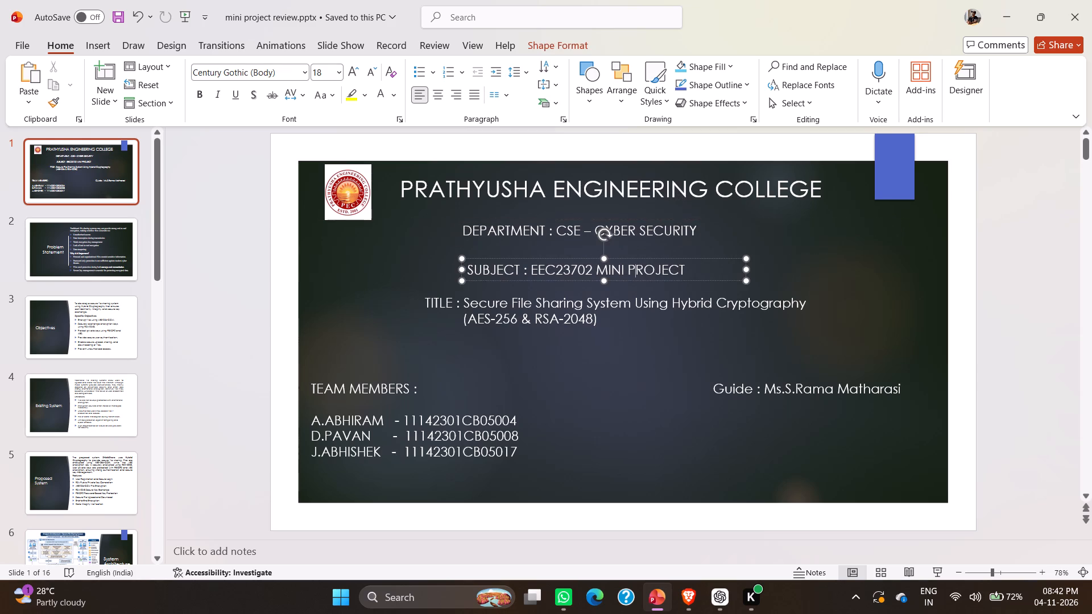
drag(630, 258, 632, 244)
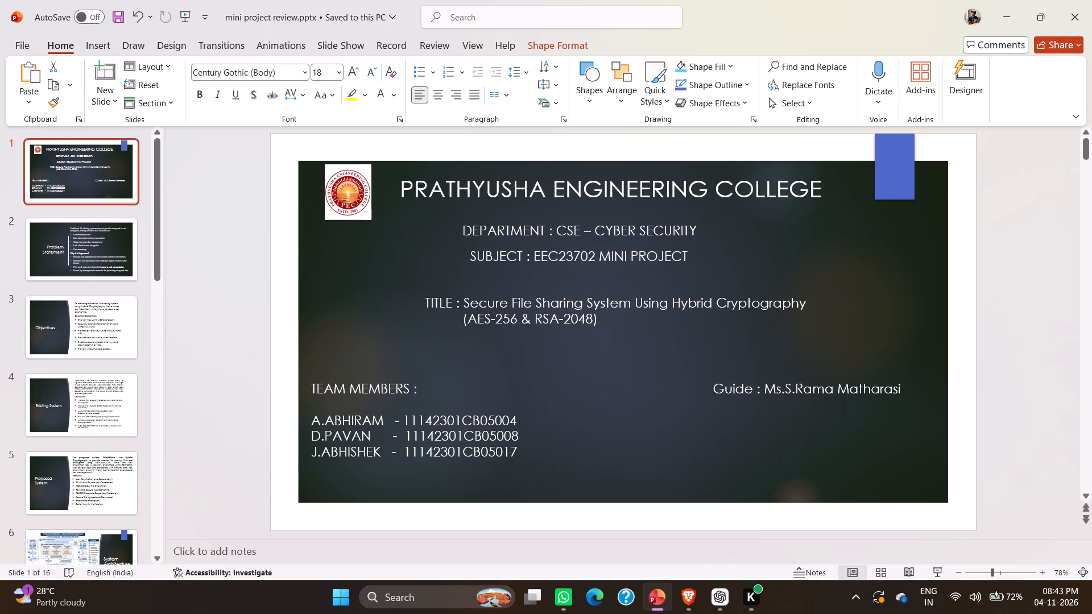
drag(632, 244, 623, 243)
Move the project TITLE text box up, closer beneath the SUBJECT line on the title slide.
click(579, 321)
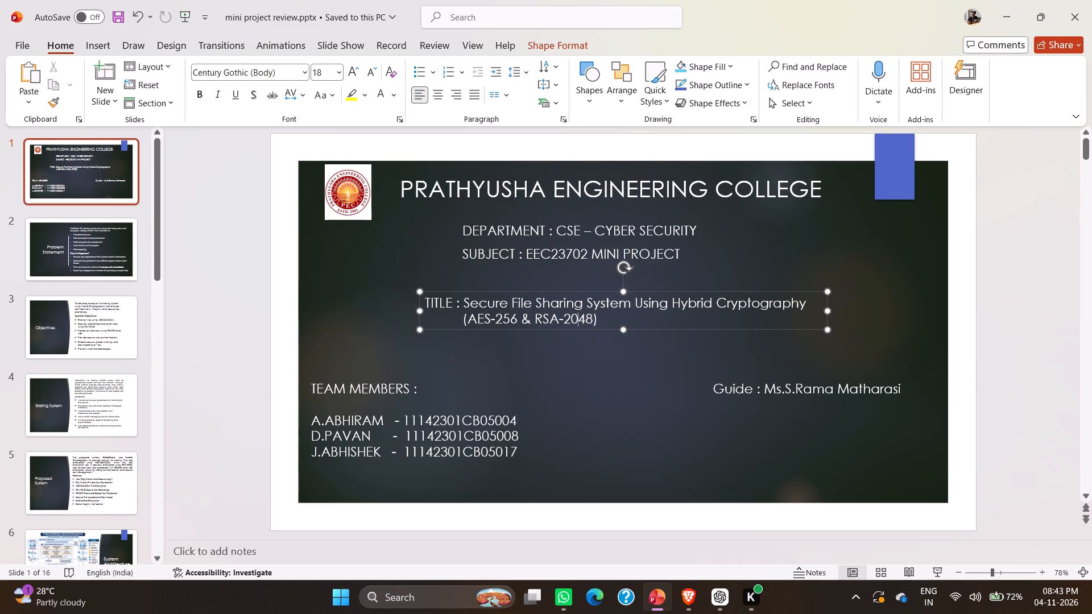
click(588, 294)
drag(588, 291, 588, 275)
click(648, 305)
click(1039, 288)
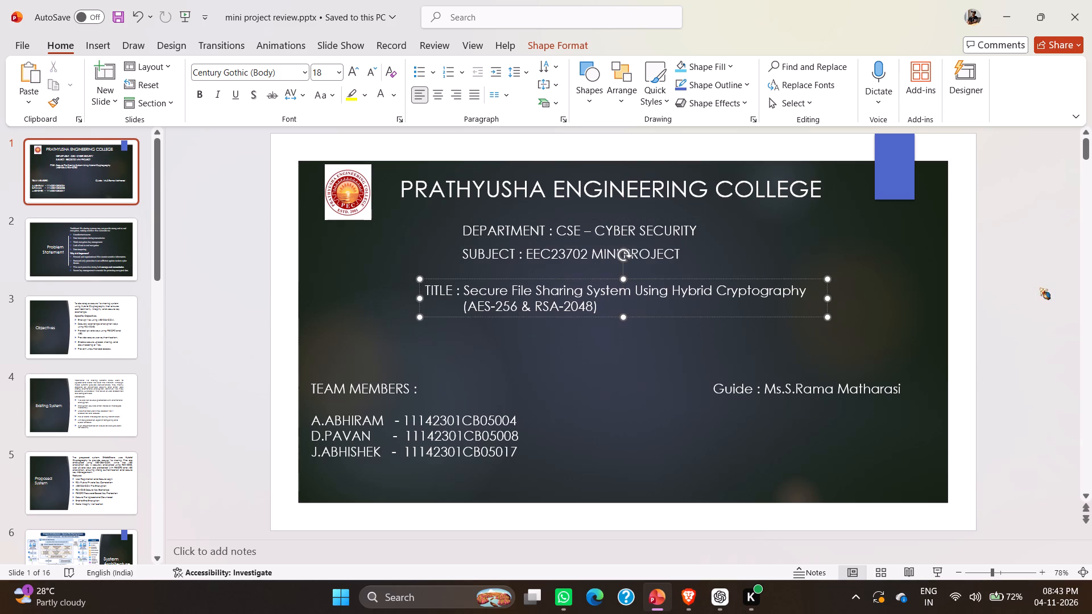
Save the presentation.
key(ctrl+s)
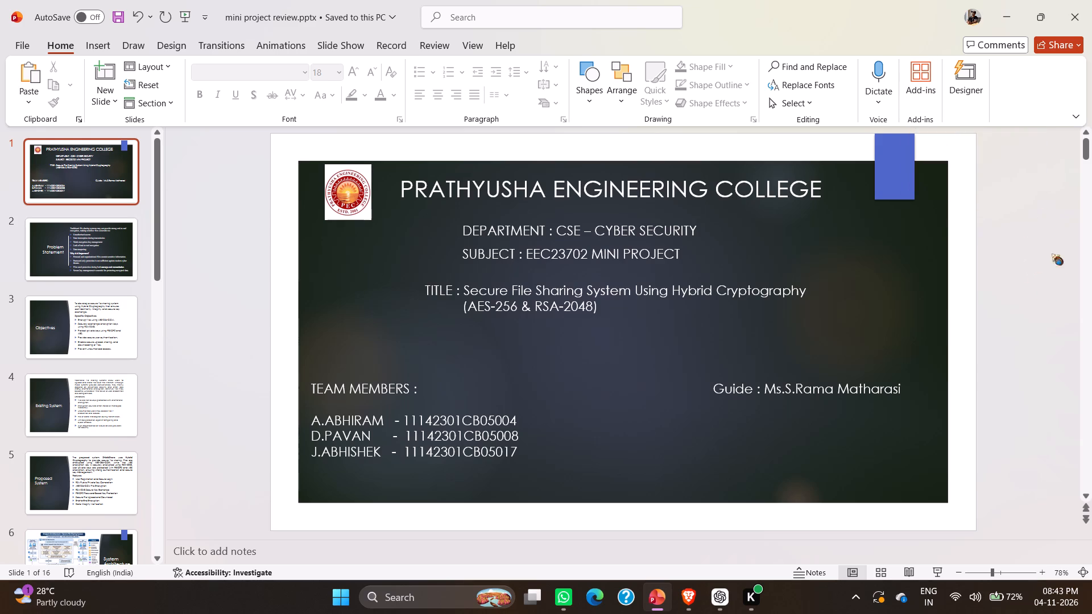
Check the slides from Problem Statement through the Module 2 : File Upload slide.
click(86, 265)
click(92, 340)
click(109, 410)
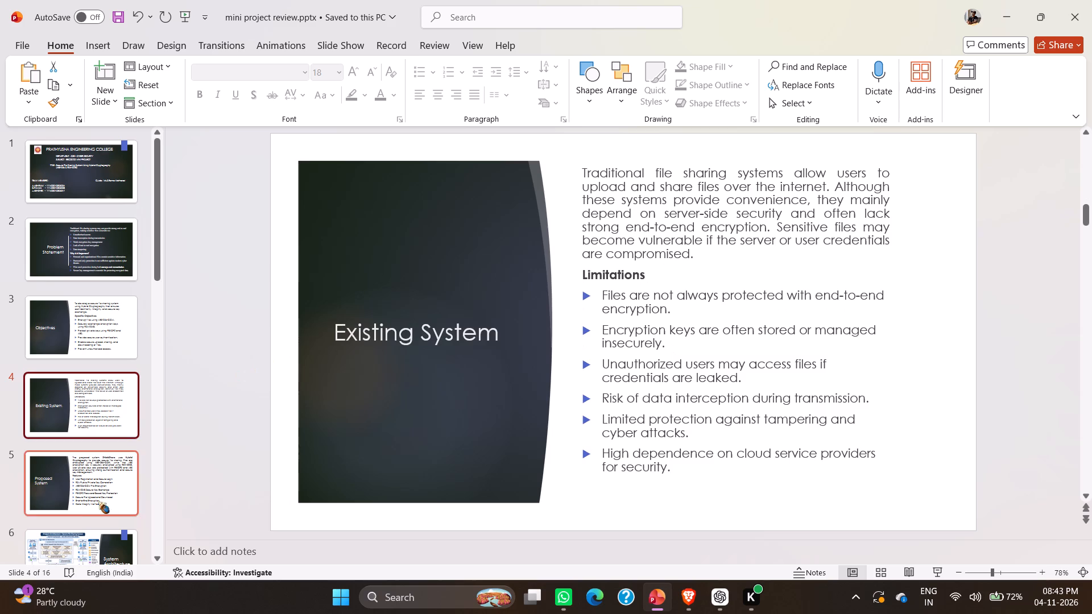
click(88, 506)
scroll(153, 396, down, 4)
click(94, 428)
click(94, 484)
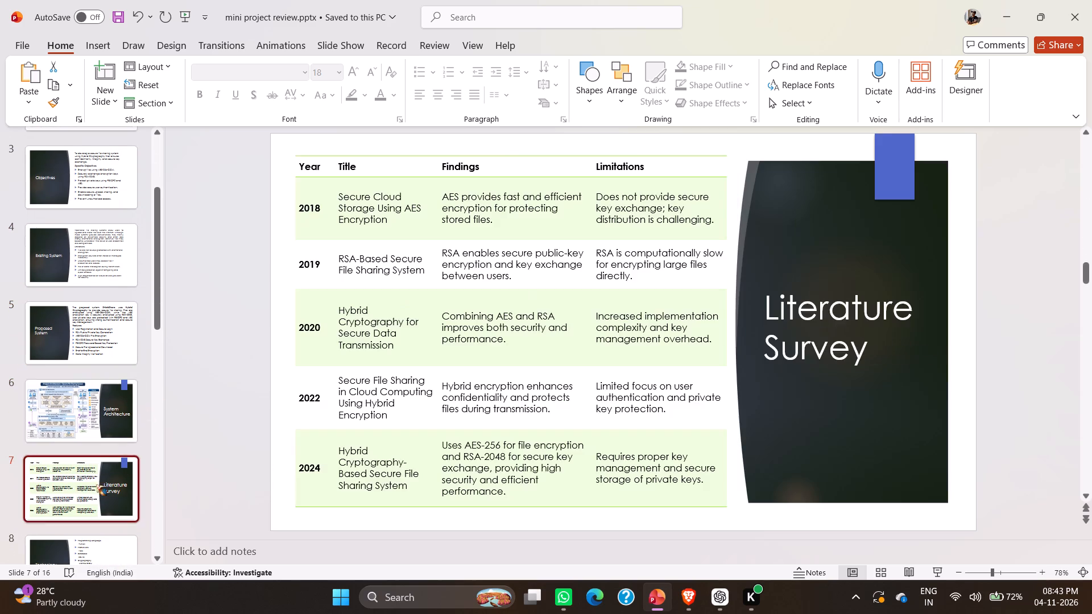
scroll(237, 329, down, 3)
scroll(107, 429, down, 2)
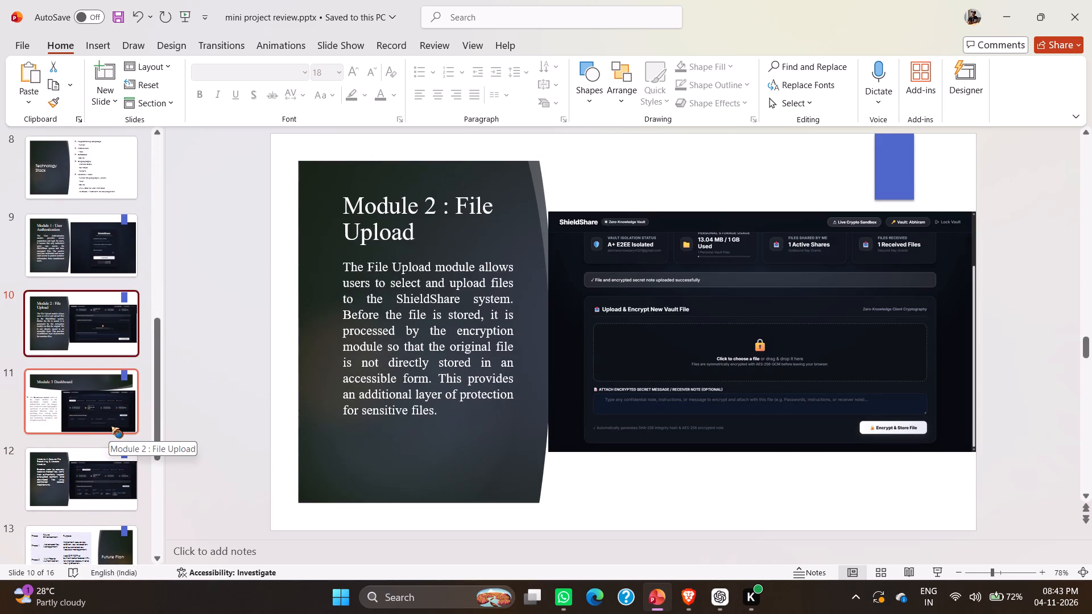
scroll(111, 426, down, 4)
On the Module 3 Dashboard slide, remove the bullet from the description paragraph and shift its text box slightly right.
click(103, 250)
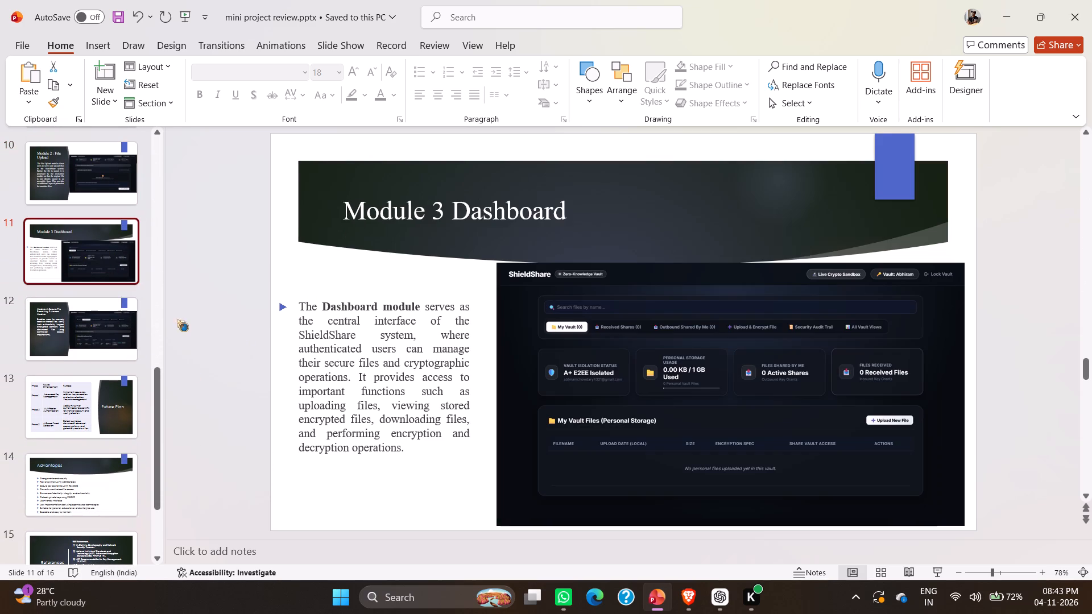
click(395, 345)
click(303, 308)
click(299, 299)
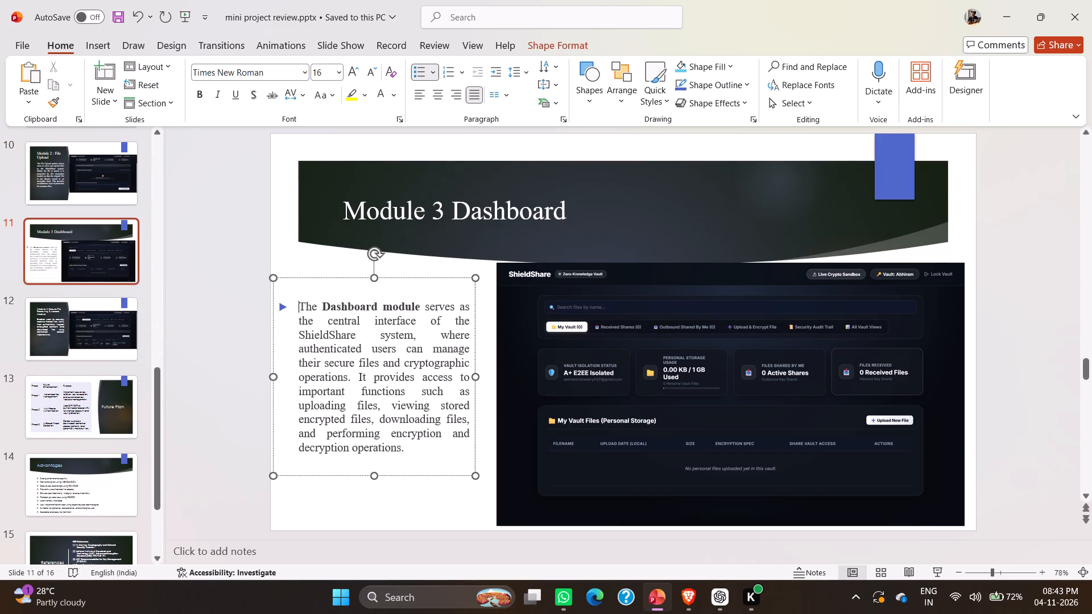
key(BackSpace)
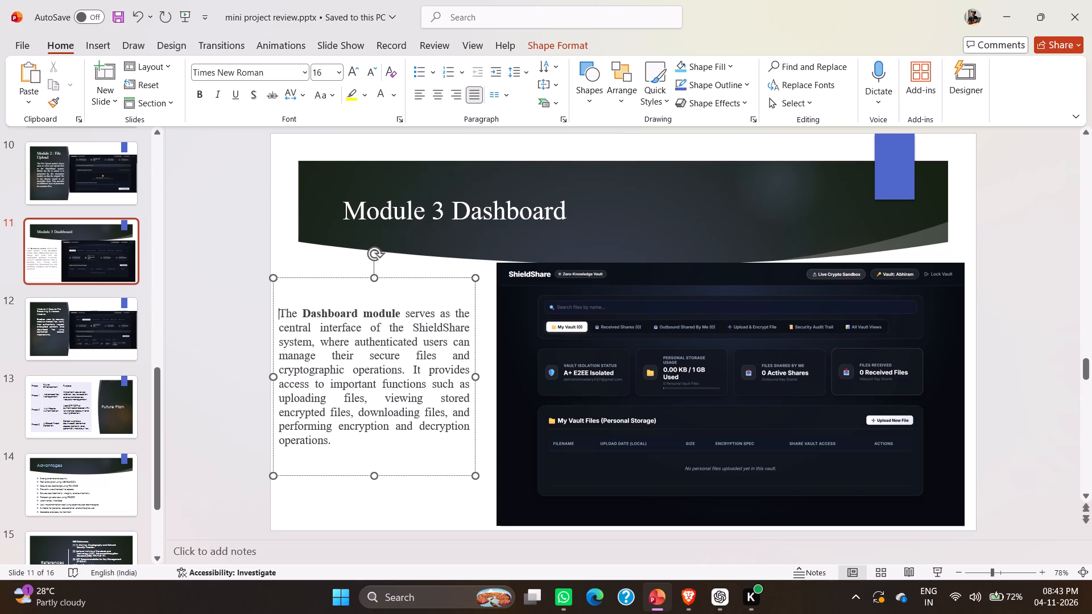
drag(307, 277, 313, 277)
click(212, 348)
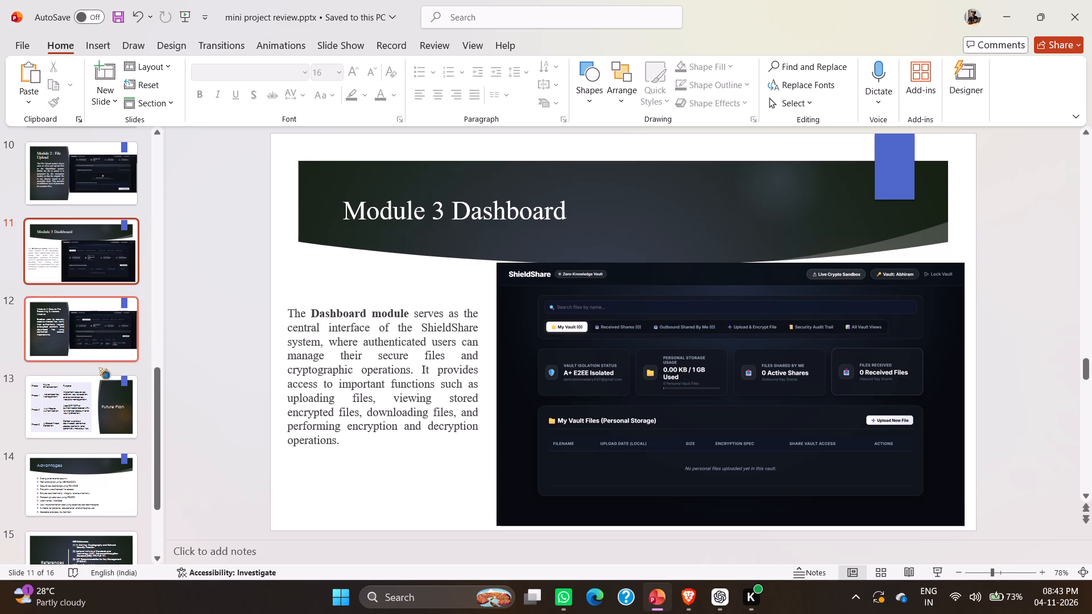
Compare the Module 2, 3 and 4 slides and check the remaining slides up to References.
click(75, 349)
click(439, 272)
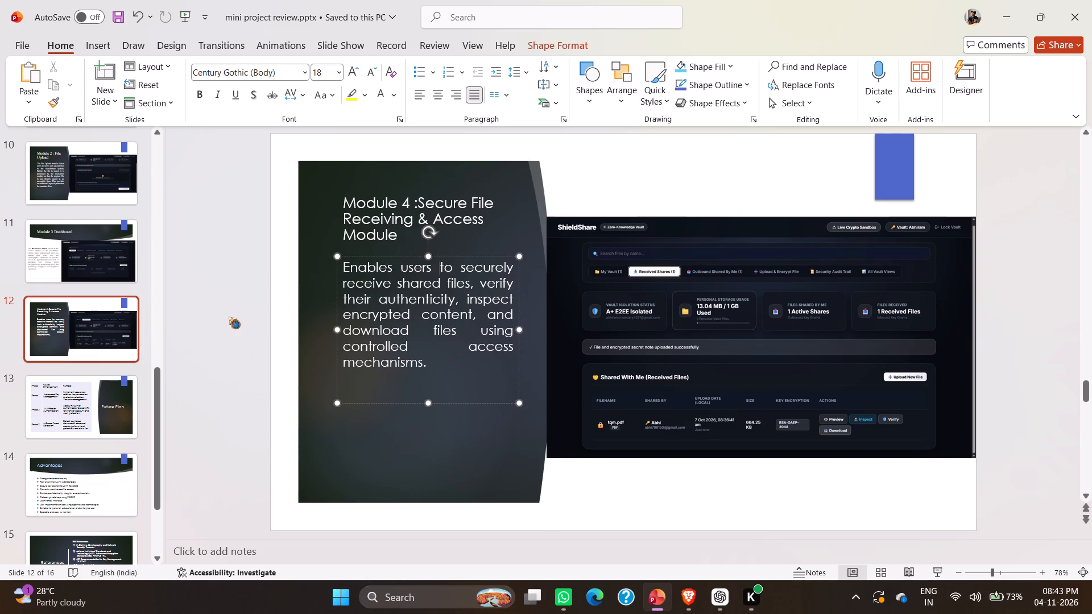
click(225, 317)
click(88, 265)
click(80, 180)
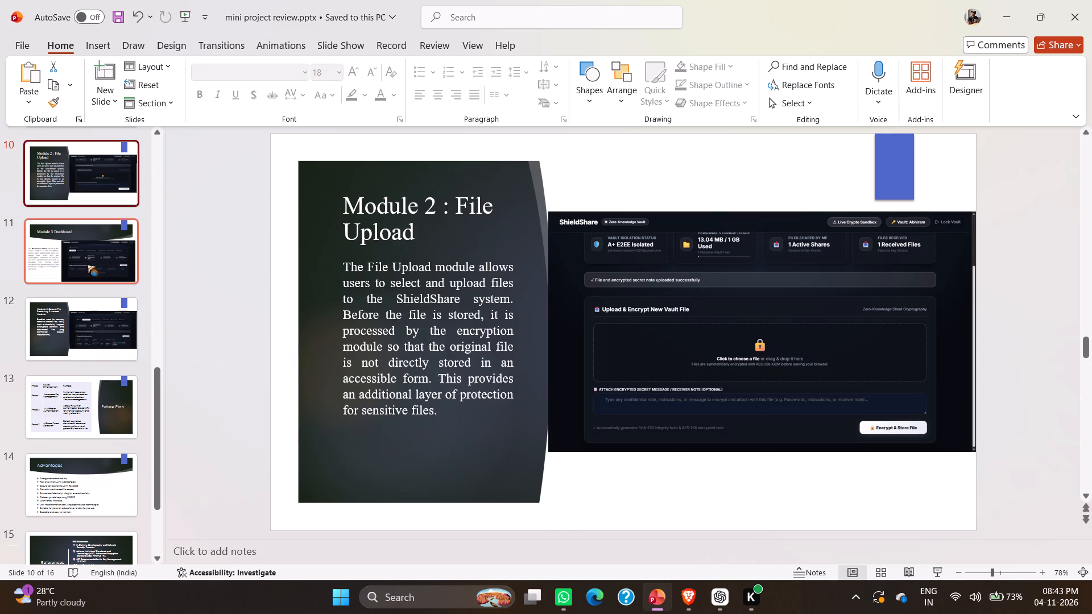
scroll(87, 264, up, 4)
click(82, 259)
click(85, 309)
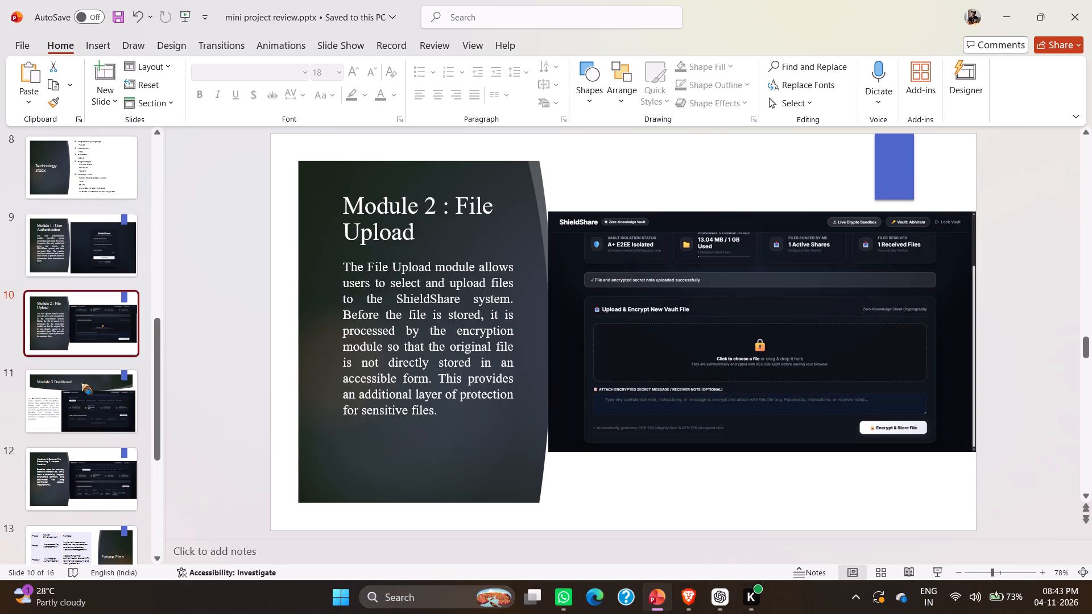
click(89, 401)
scroll(86, 391, down, 3)
click(77, 442)
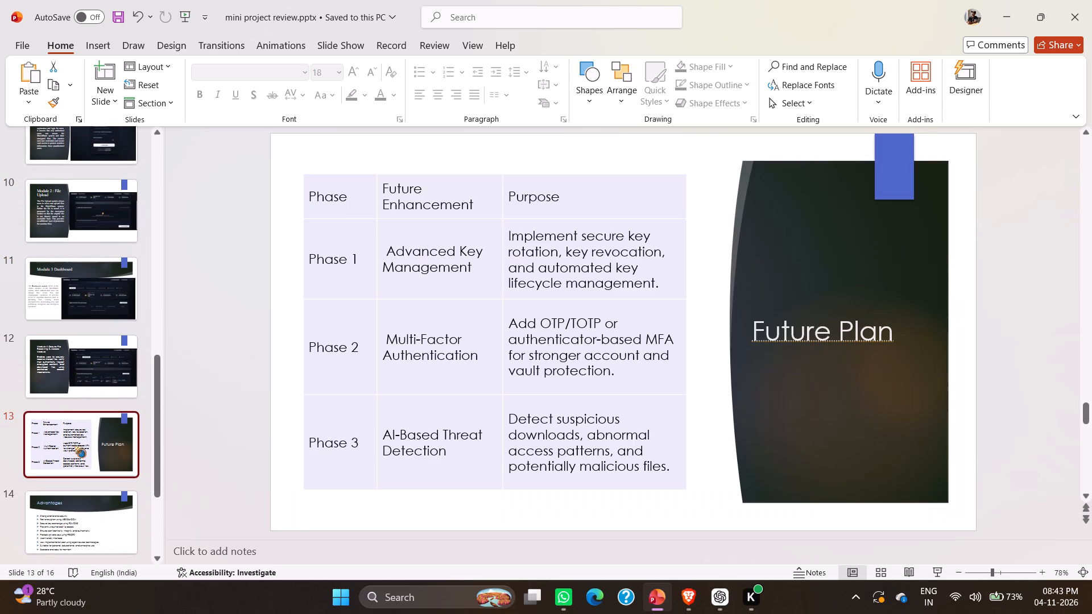
scroll(74, 445, down, 2)
click(73, 446)
scroll(76, 432, down, 2)
click(64, 391)
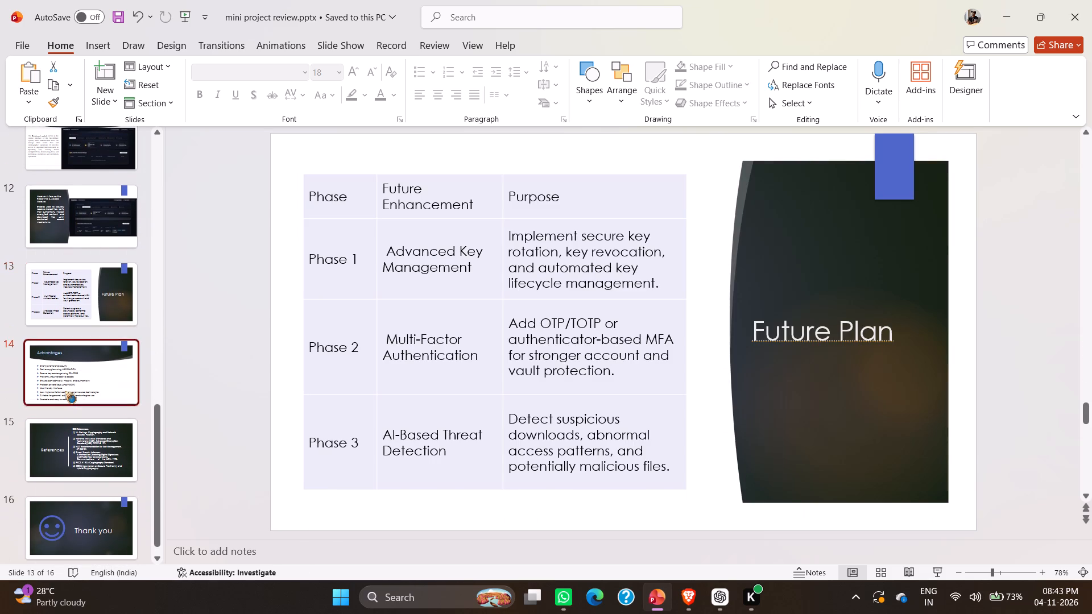
click(70, 449)
Recheck the first half of the deck, from the title slide to the Technology Stack slide.
scroll(96, 378, up, 20)
scroll(96, 378, up, 3)
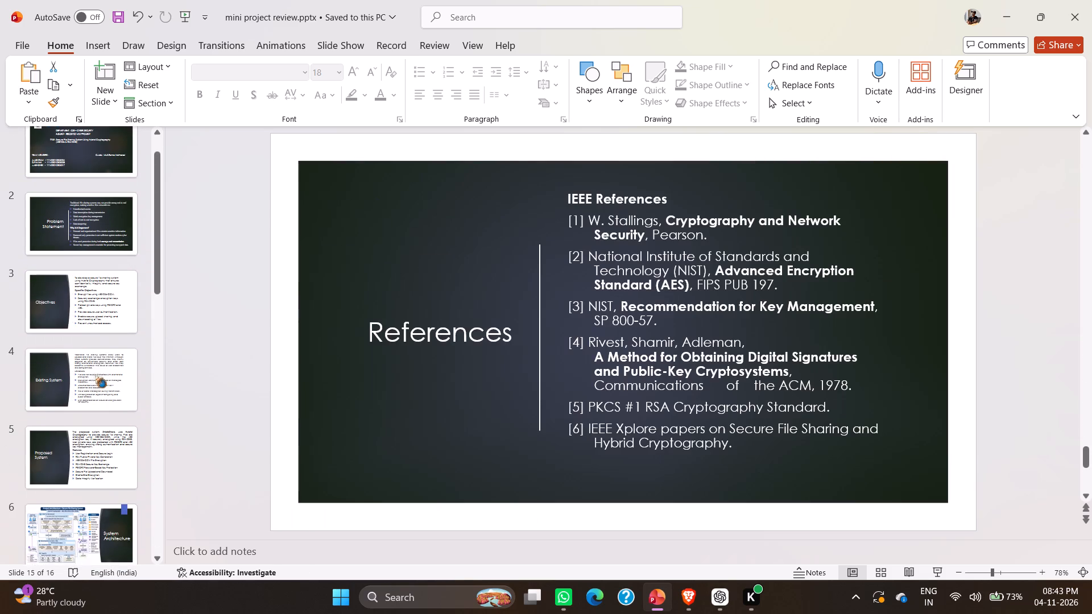
scroll(94, 375, up, 7)
click(78, 192)
click(103, 256)
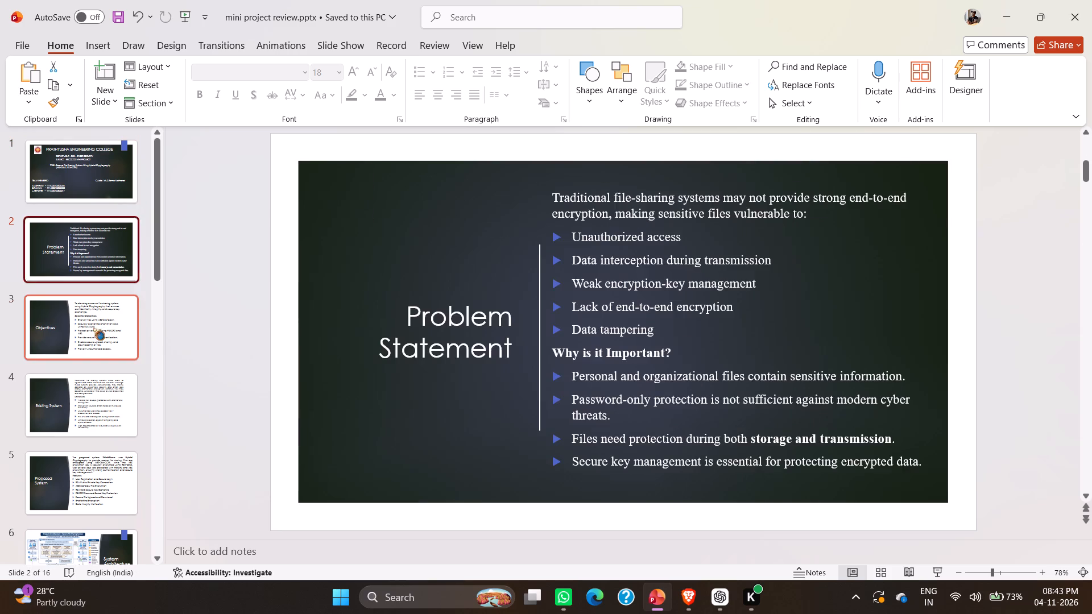
click(93, 327)
click(94, 394)
click(81, 480)
click(78, 244)
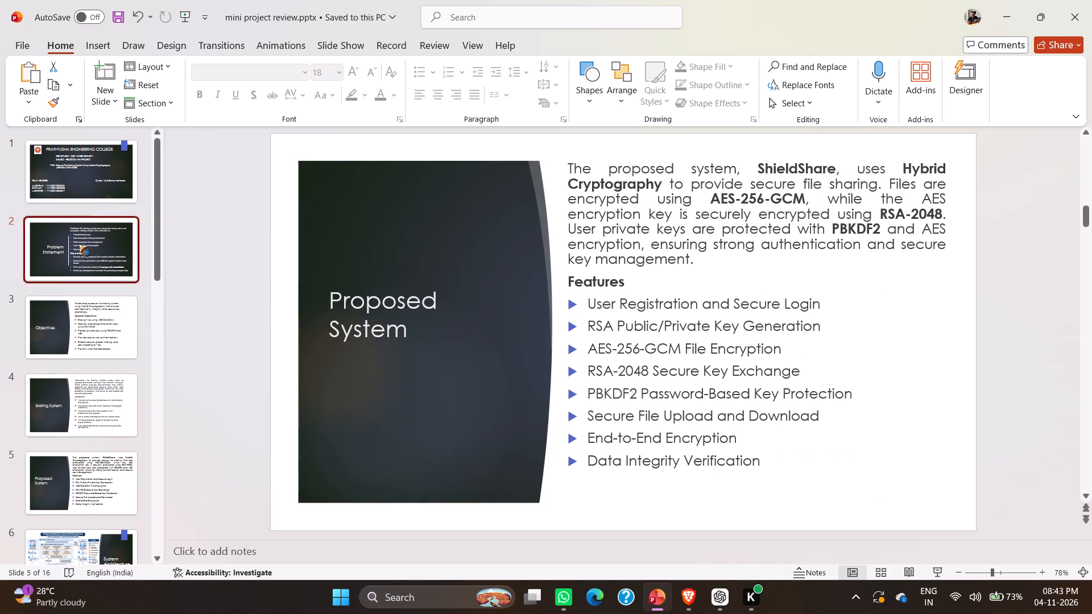
click(86, 171)
scroll(81, 307, down, 2)
click(74, 346)
click(90, 430)
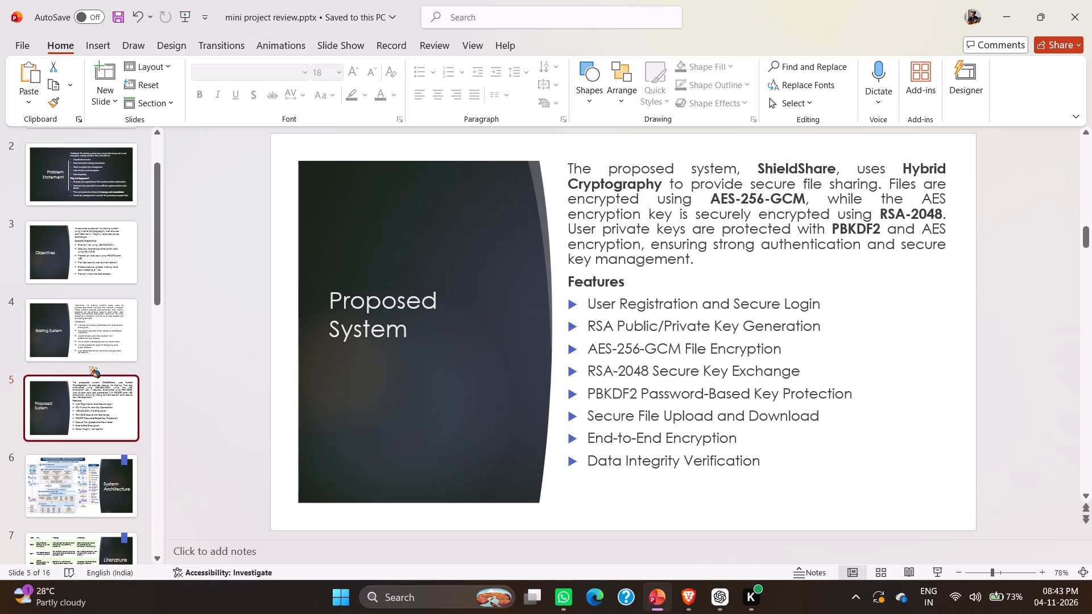
scroll(89, 362, down, 2)
click(75, 401)
scroll(84, 388, down, 3)
click(86, 388)
click(85, 433)
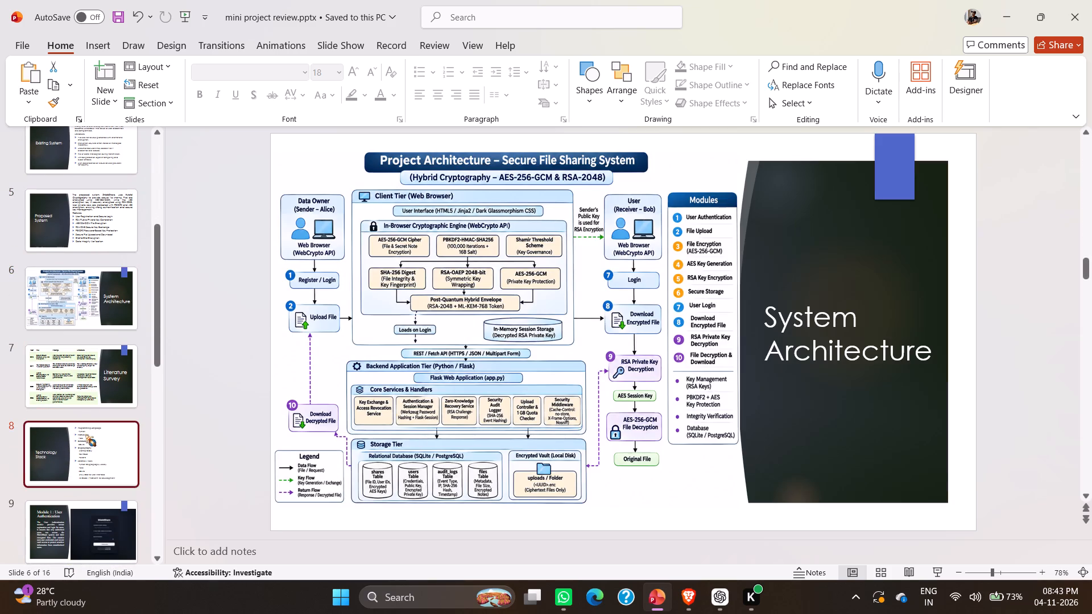
click(94, 362)
click(83, 325)
click(247, 357)
scroll(197, 320, up, 3)
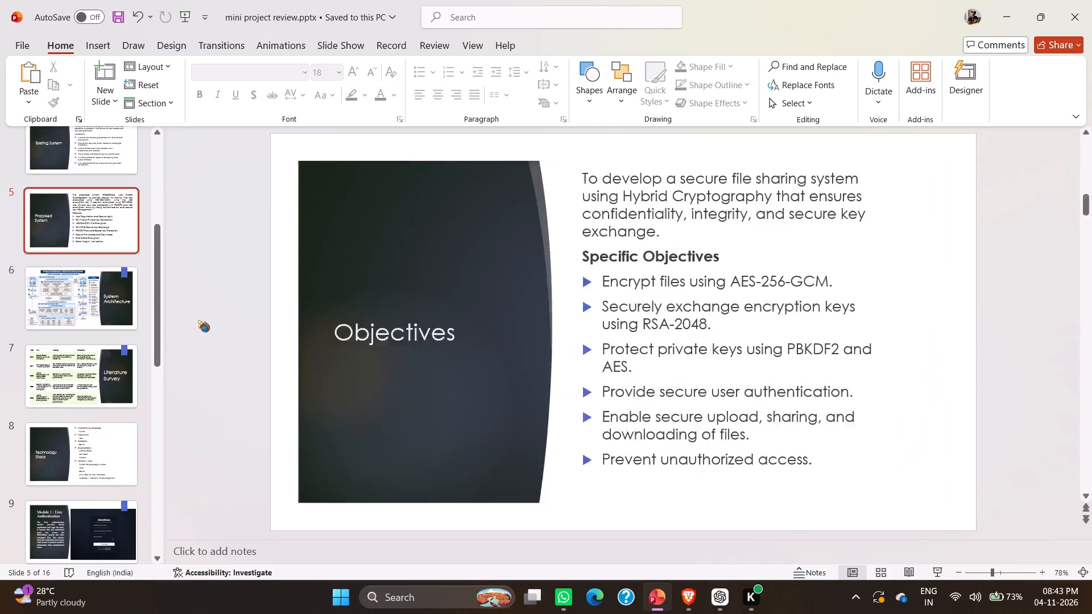
scroll(197, 320, up, 6)
scroll(197, 320, down, 4)
scroll(197, 320, up, 10)
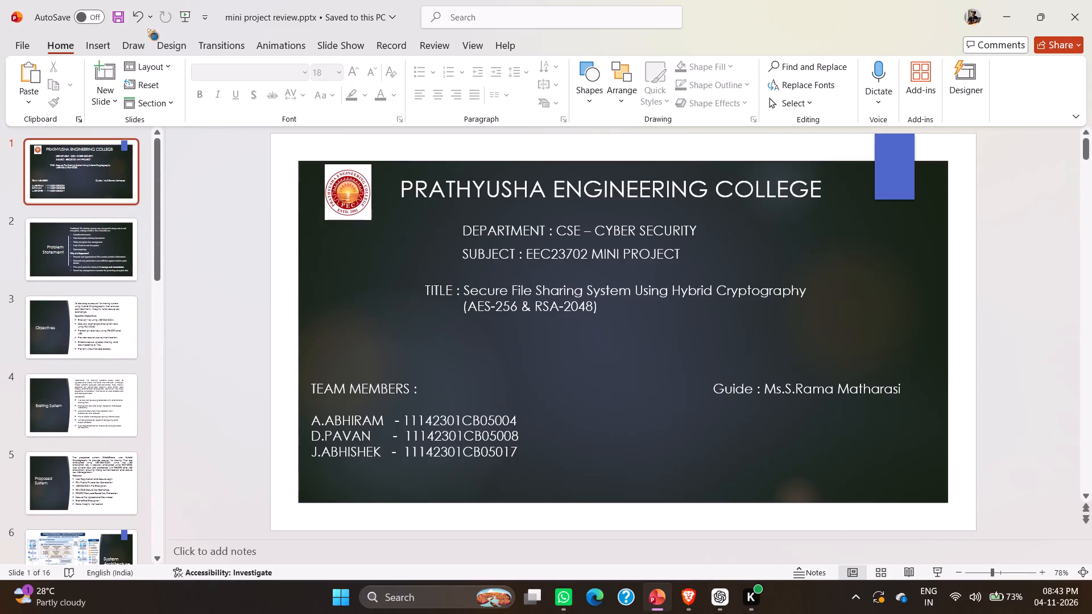
Save the presentation with AutoSave left off.
click(107, 14)
click(114, 15)
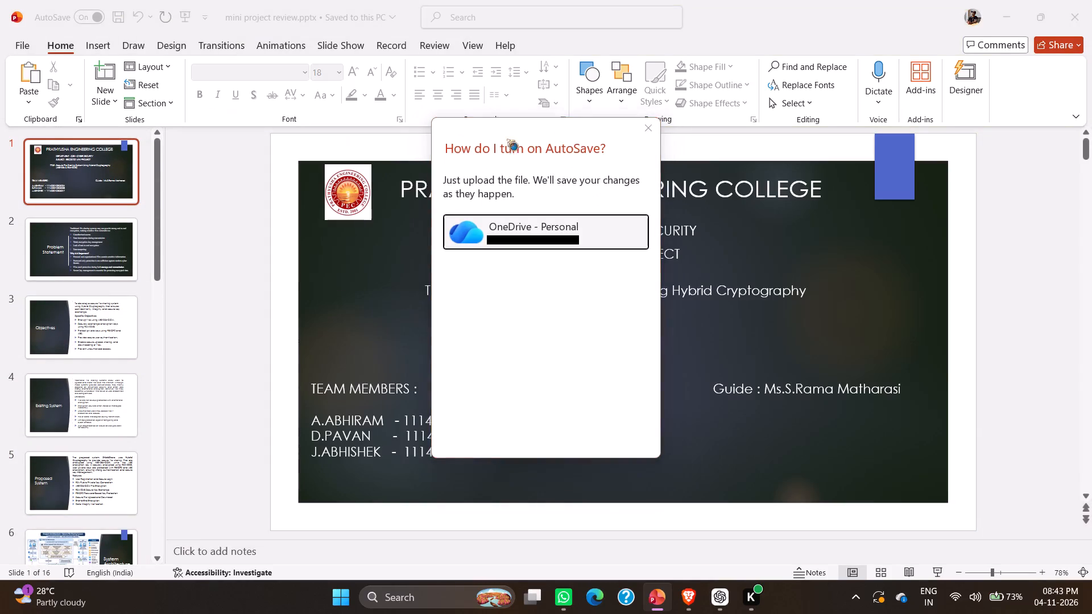
click(655, 130)
click(118, 16)
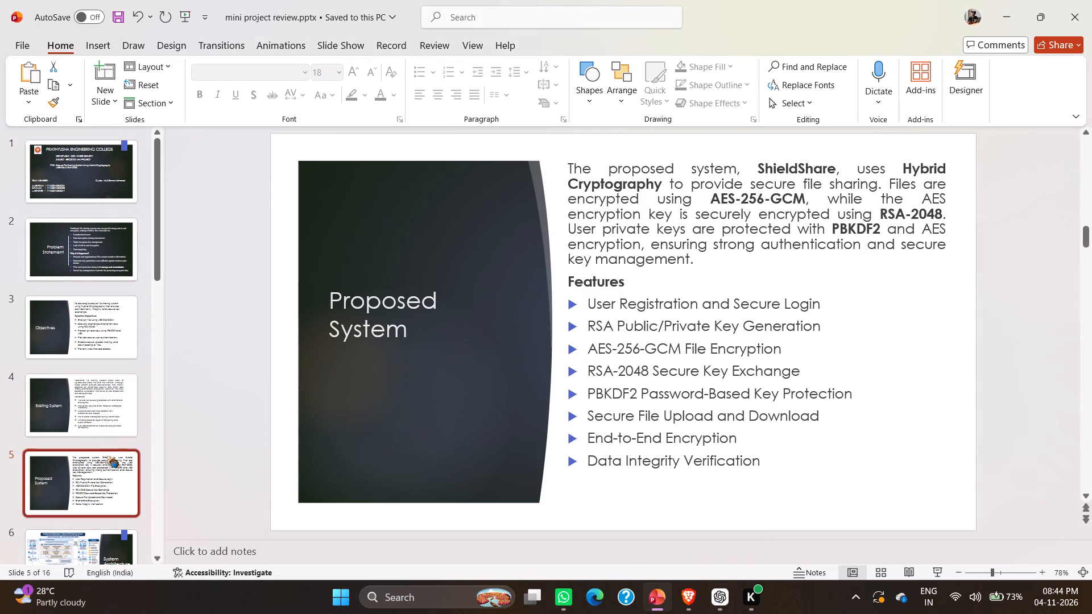
scroll(166, 307, down, 1)
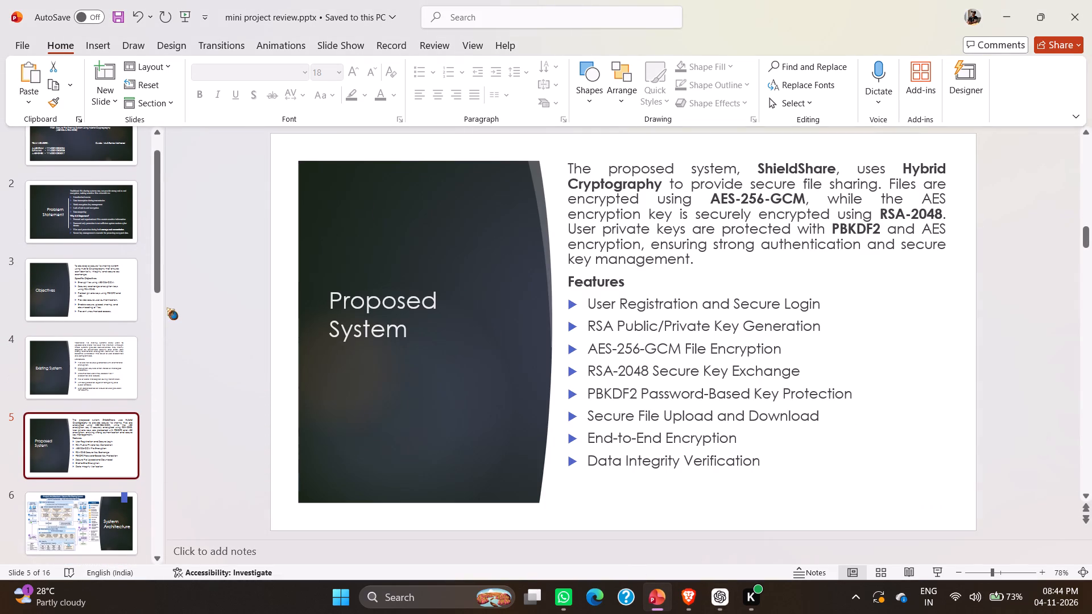
scroll(166, 307, down, 6)
click(38, 287)
click(72, 374)
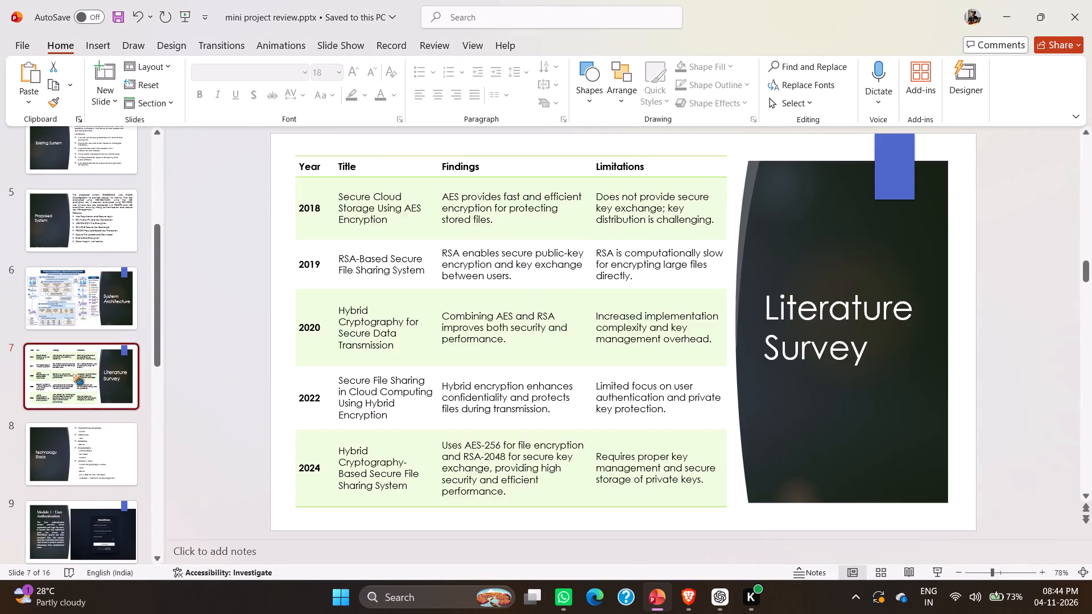
click(94, 436)
scroll(180, 361, down, 2)
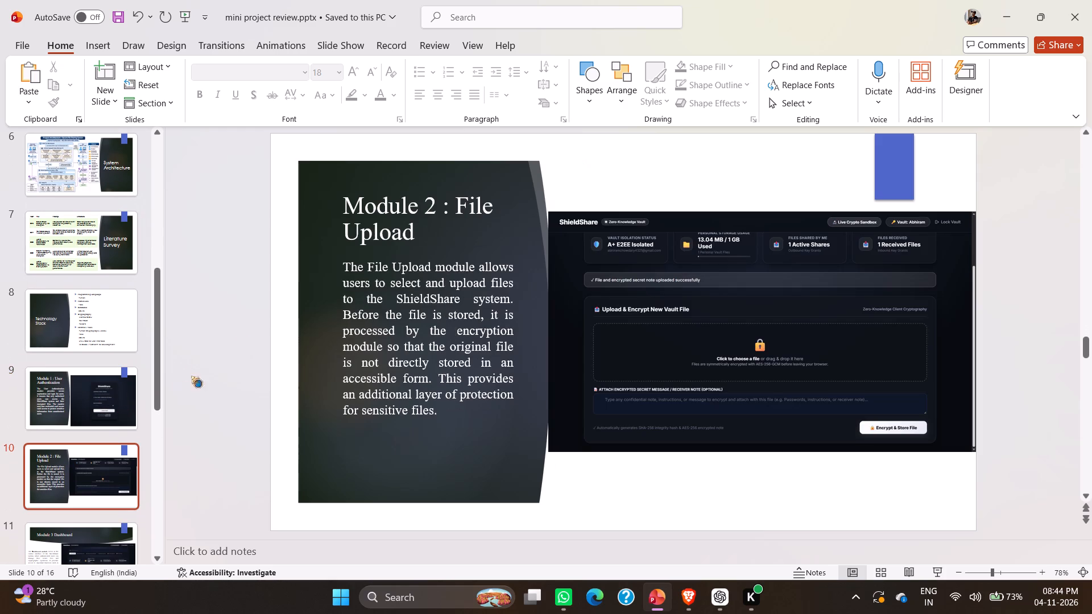
scroll(211, 326, up, 1)
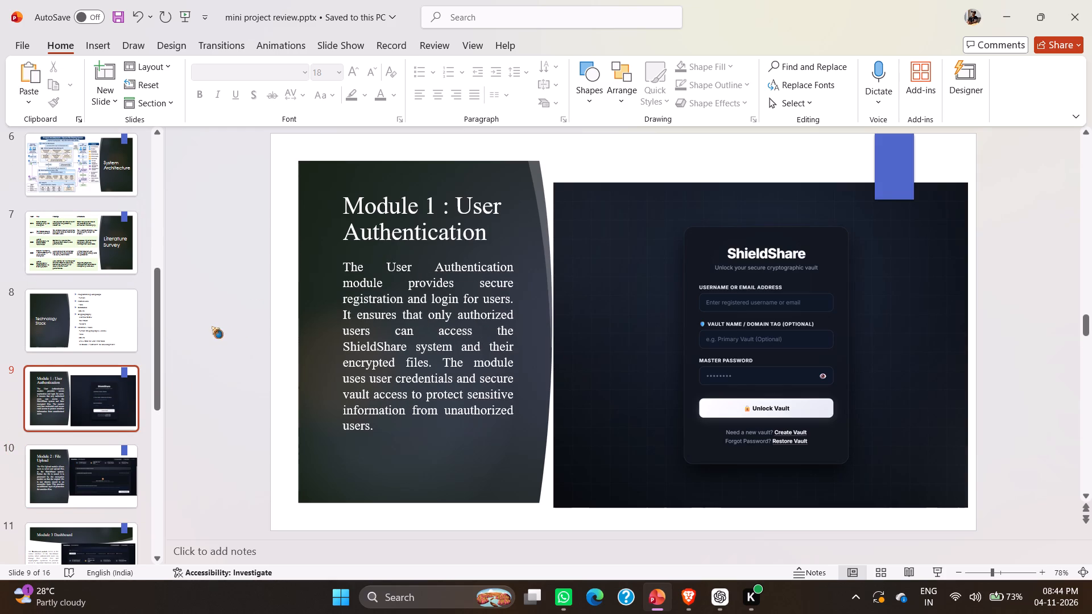
scroll(211, 326, down, 2)
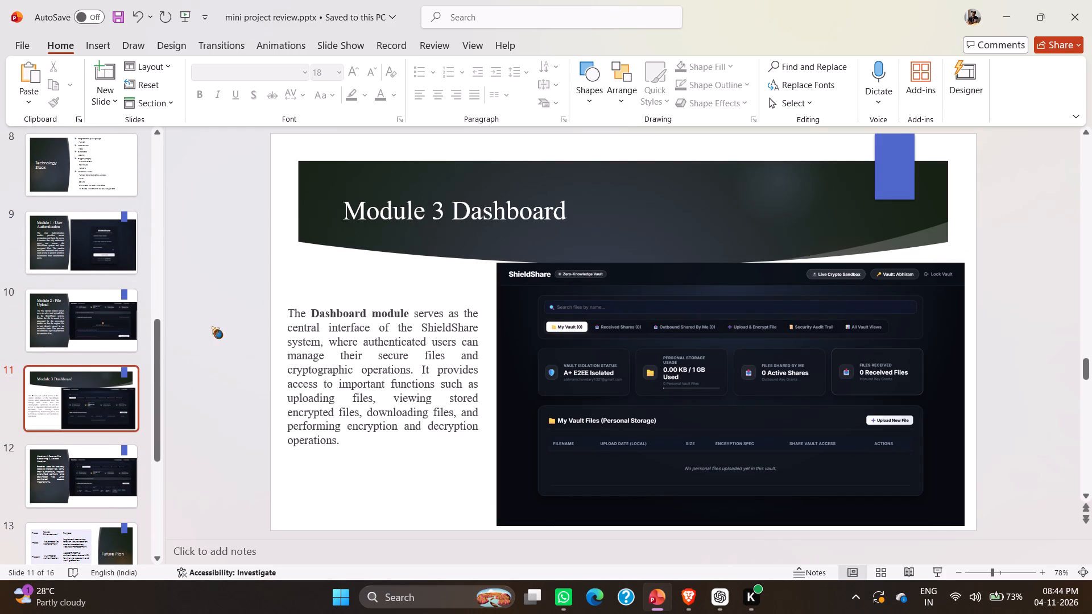
scroll(211, 326, down, 6)
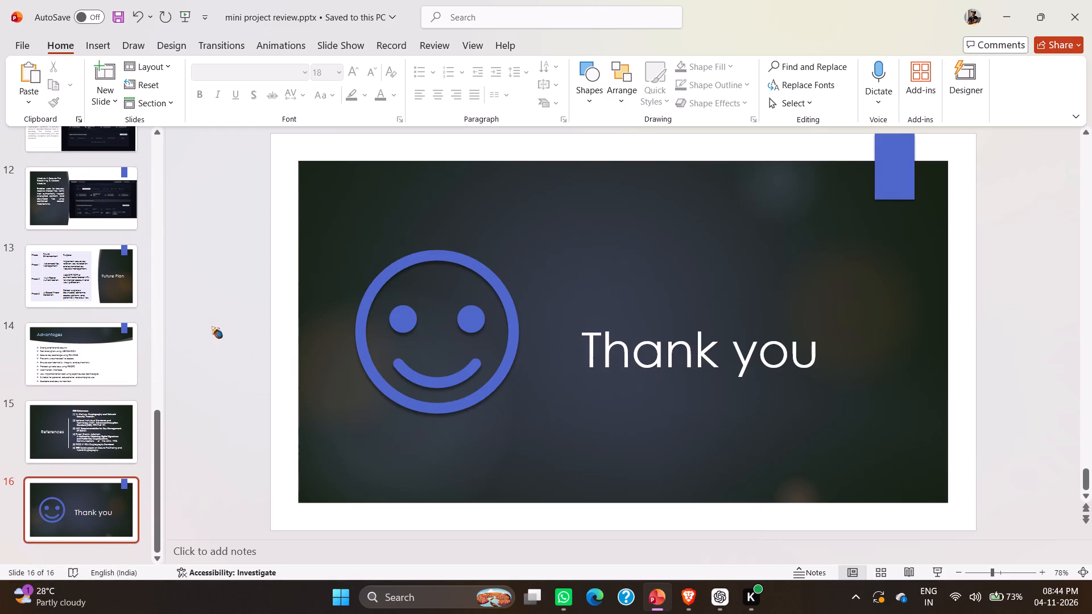
scroll(211, 326, up, 20)
scroll(211, 326, up, 2)
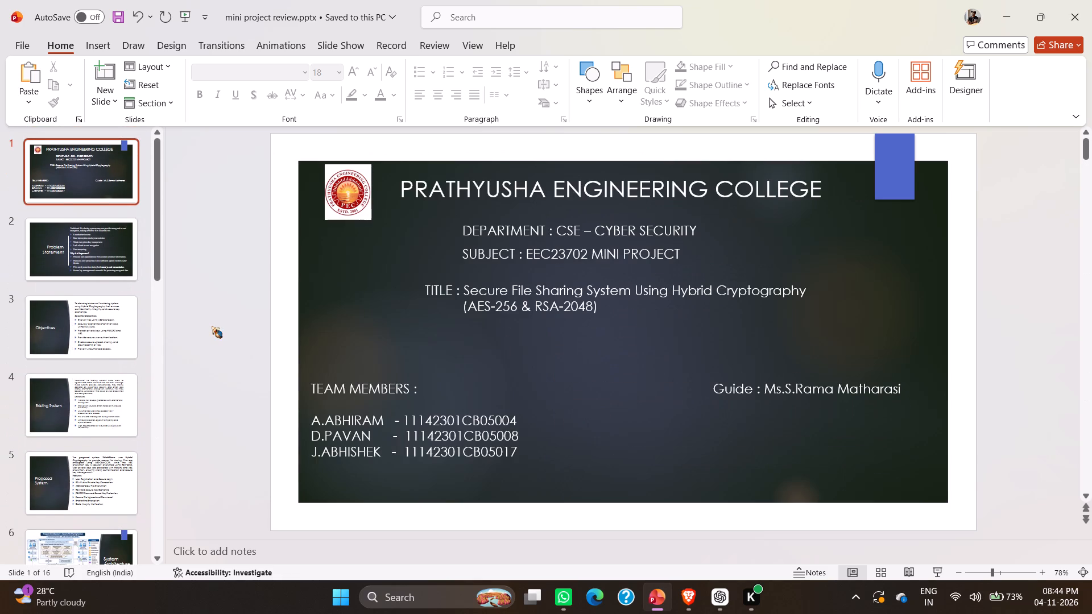
scroll(211, 326, up, 7)
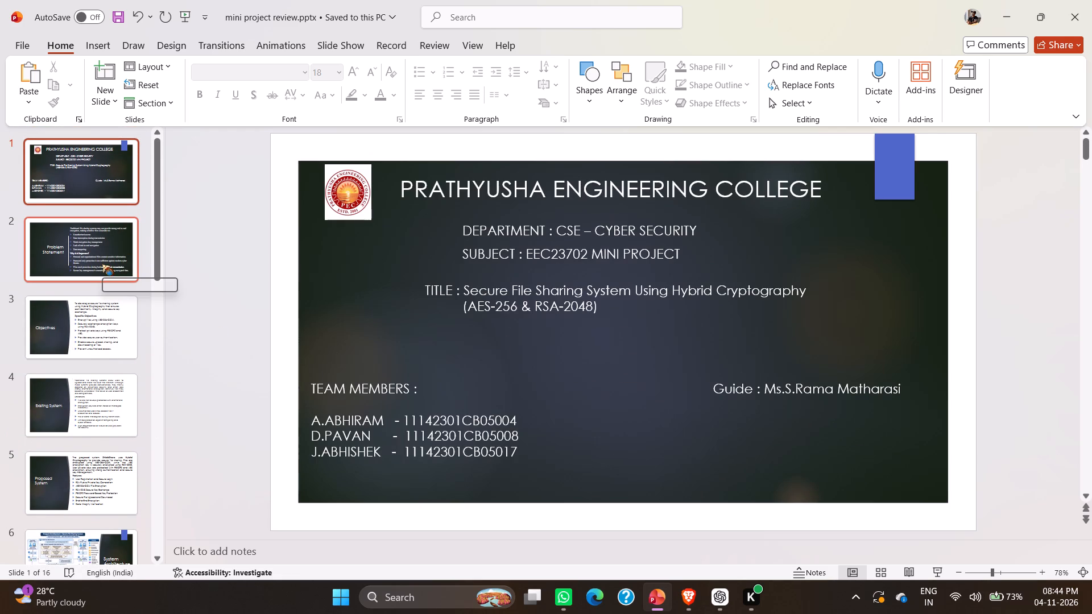
Save the presentation.
click(119, 18)
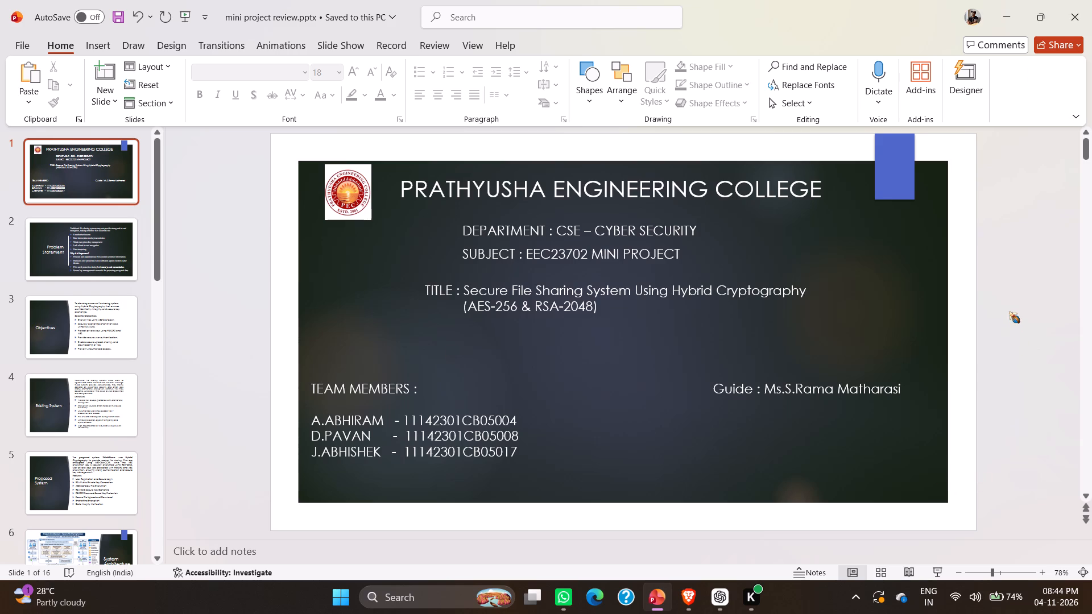
Add a second line reading "Coordinator : Ms" below the Guide line on the title slide.
click(805, 399)
click(907, 430)
click(896, 399)
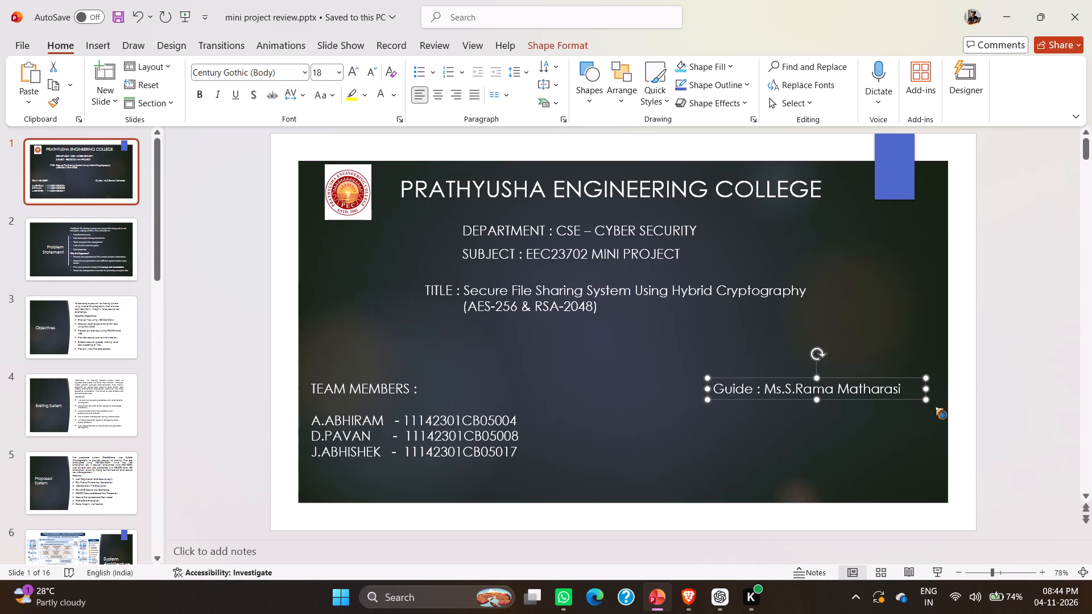
click(908, 388)
click(911, 399)
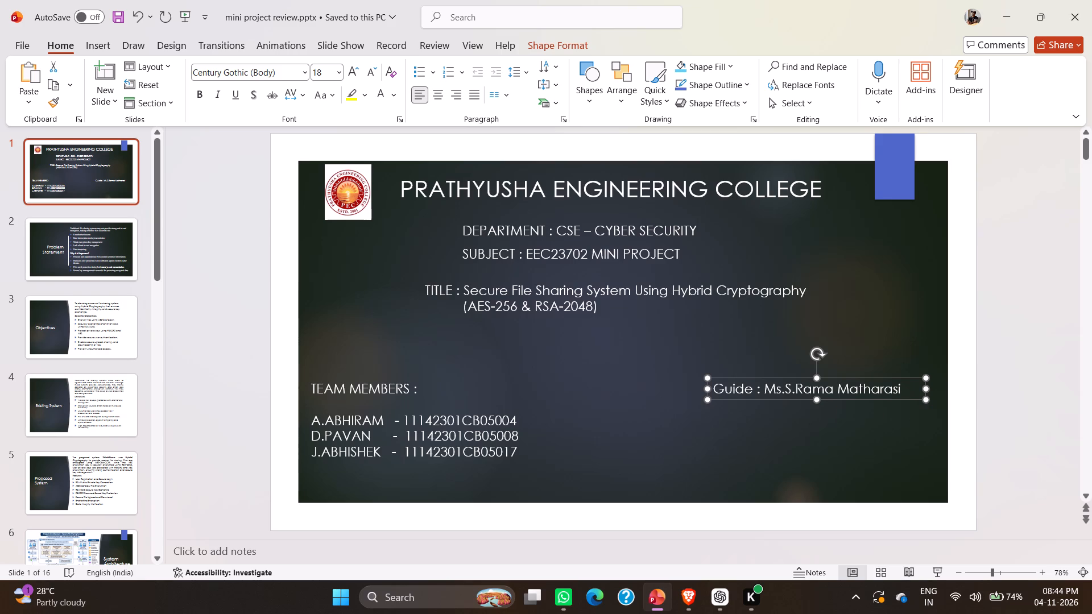
double_click(905, 392)
key(Return)
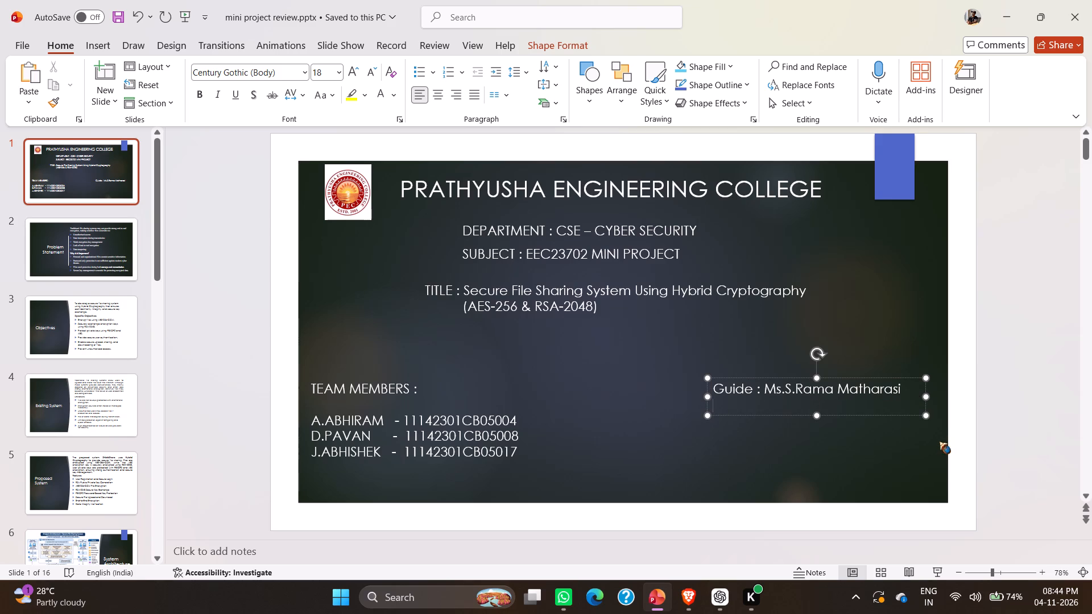
text(Coordinator)
key(space)
text(:)
key(space)
text(ms)
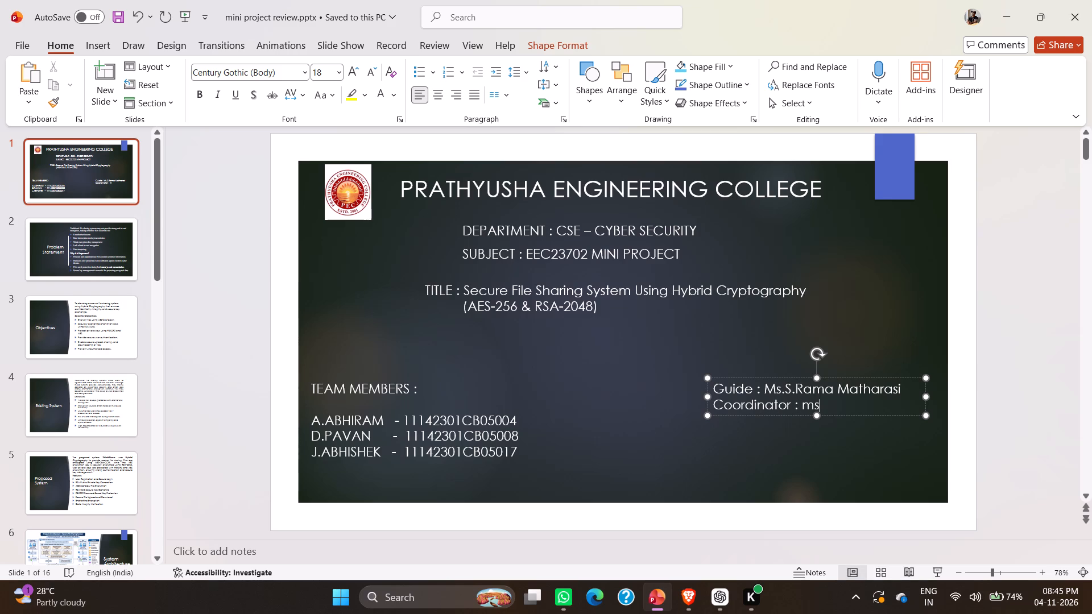
key(BackSpace)
key(BackSpace)
key(shift+m)
key(s)
Move the Guide and Coordinator text box slightly down and closer to the team members list.
drag(706, 401, 655, 406)
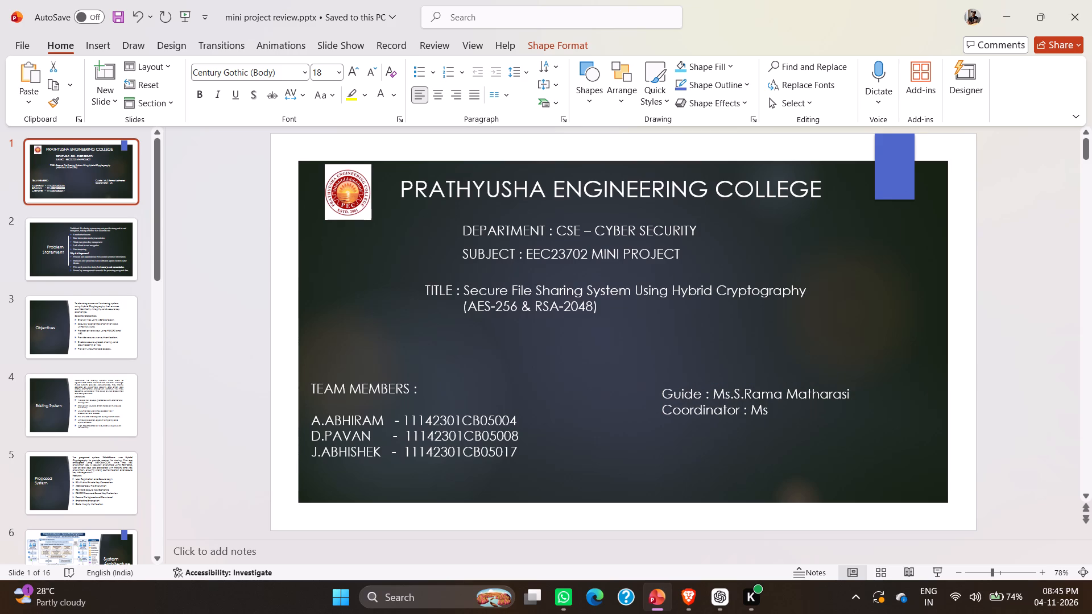
drag(655, 406, 654, 406)
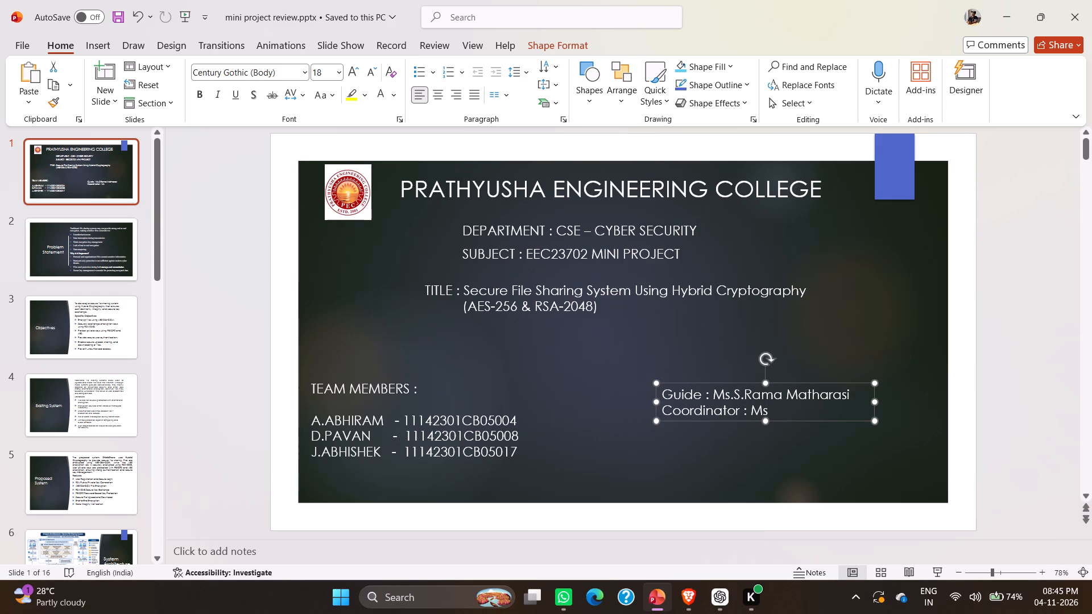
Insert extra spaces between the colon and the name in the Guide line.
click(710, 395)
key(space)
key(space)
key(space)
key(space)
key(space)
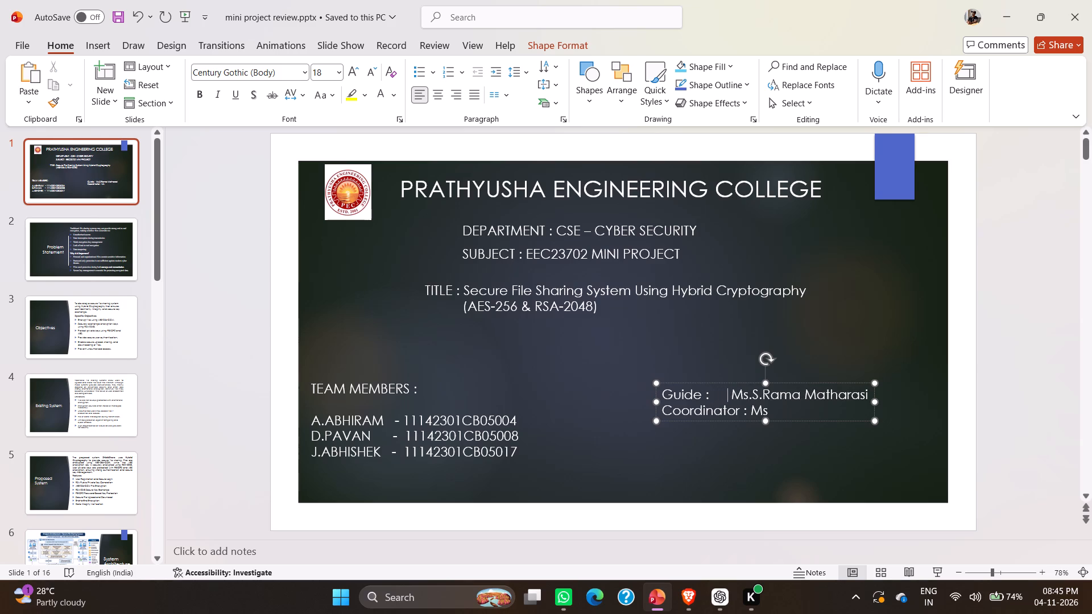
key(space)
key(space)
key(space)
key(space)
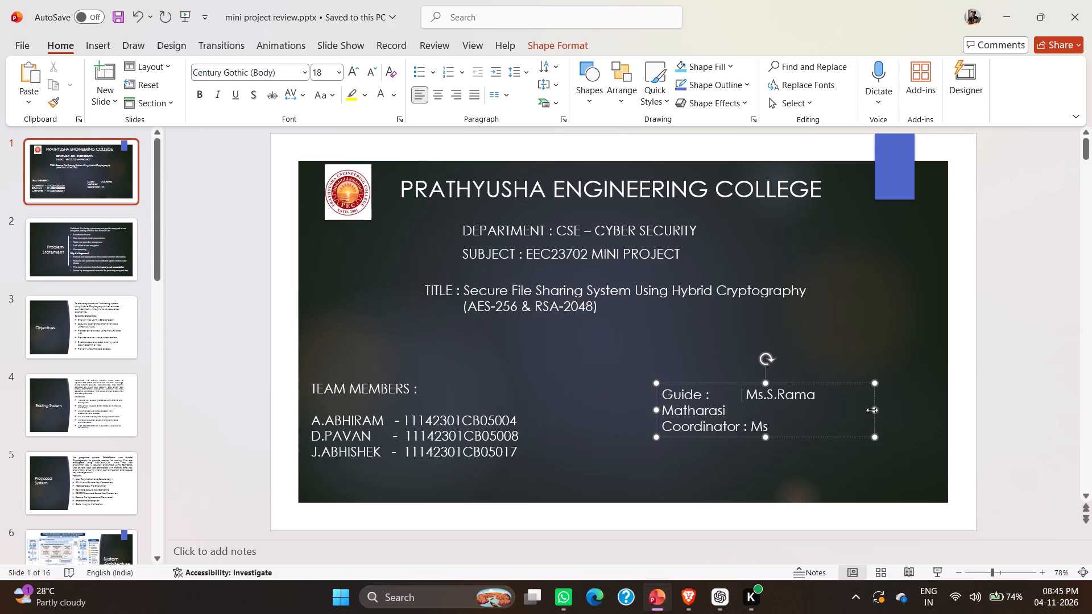
Widen the Guide and Coordinator text box so the guide's name fits on one line.
drag(872, 410, 925, 392)
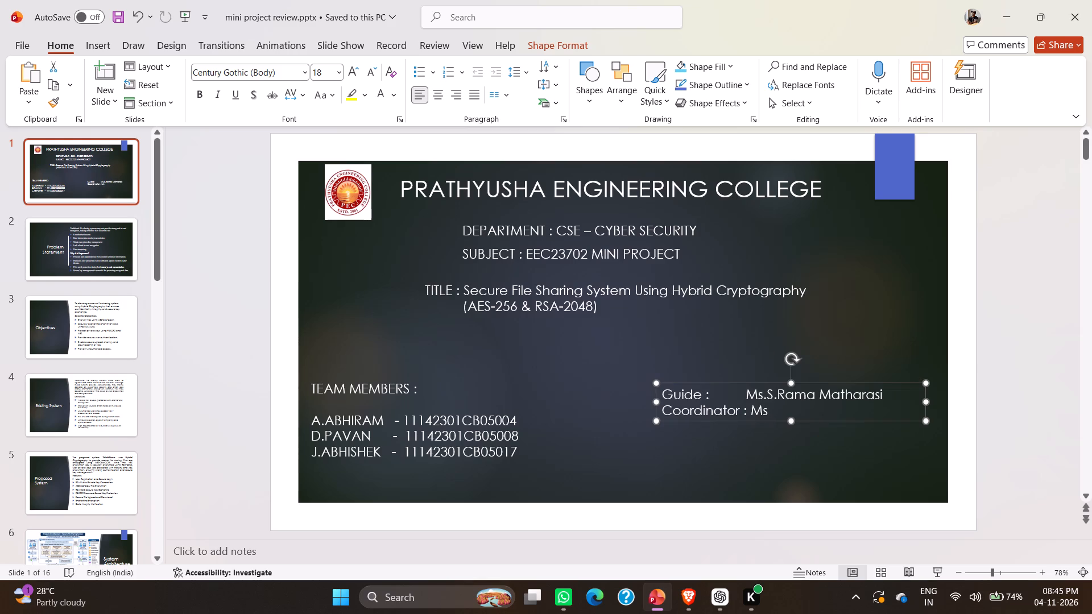
Insert spaces between "Guide" and its colon to bring the colon in line with the Coordinator colon.
click(705, 393)
key(space)
key(space)
key(space)
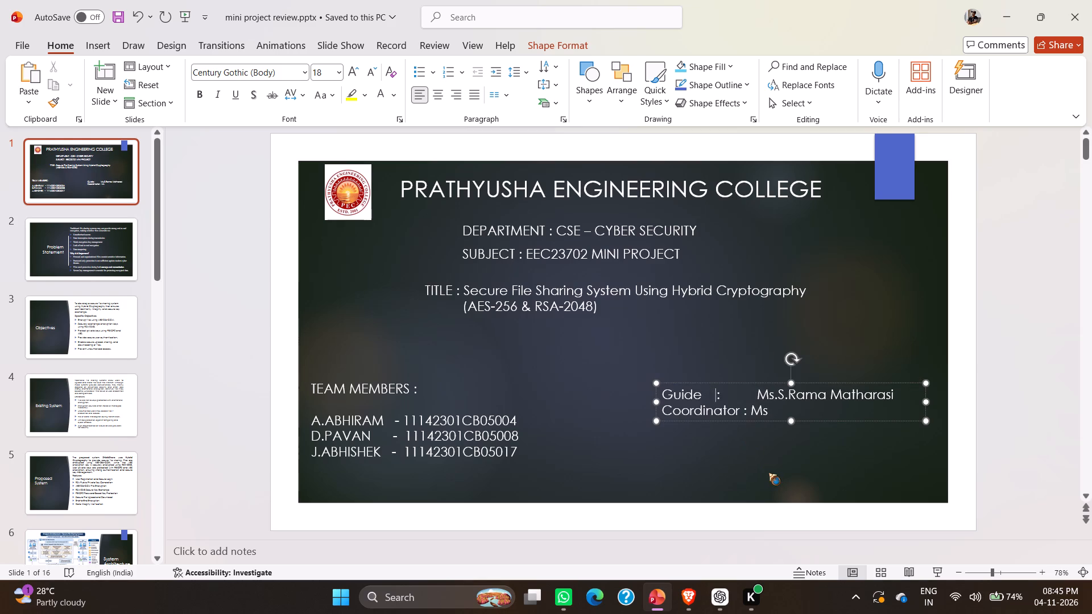
key(space)
key(space)
key(space)
key(space)
key(space)
key(space)
key(Right)
key(Right)
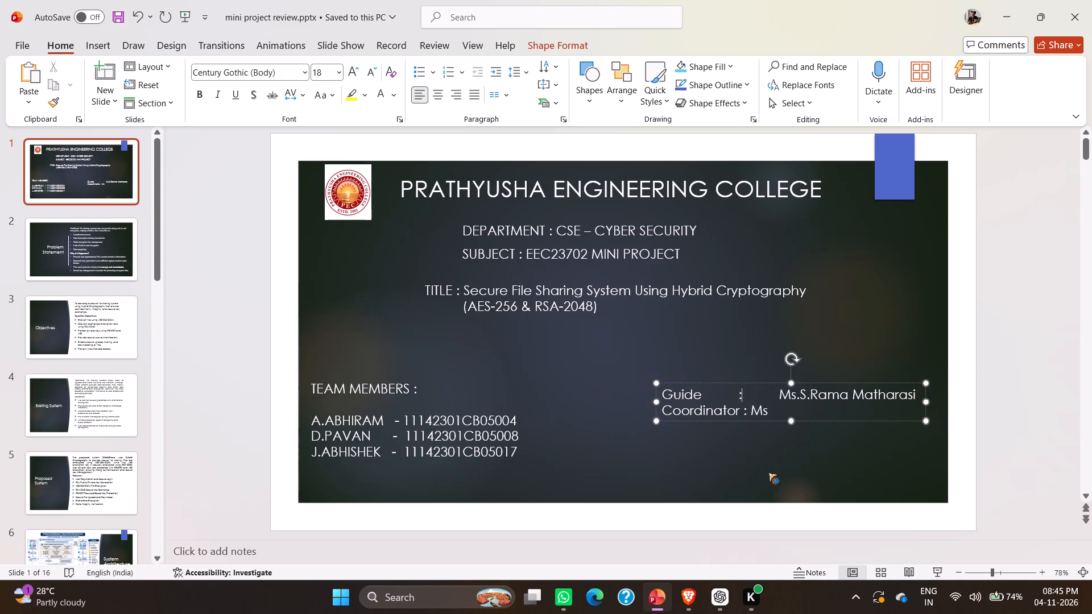
key(Left)
key(Left)
key(space)
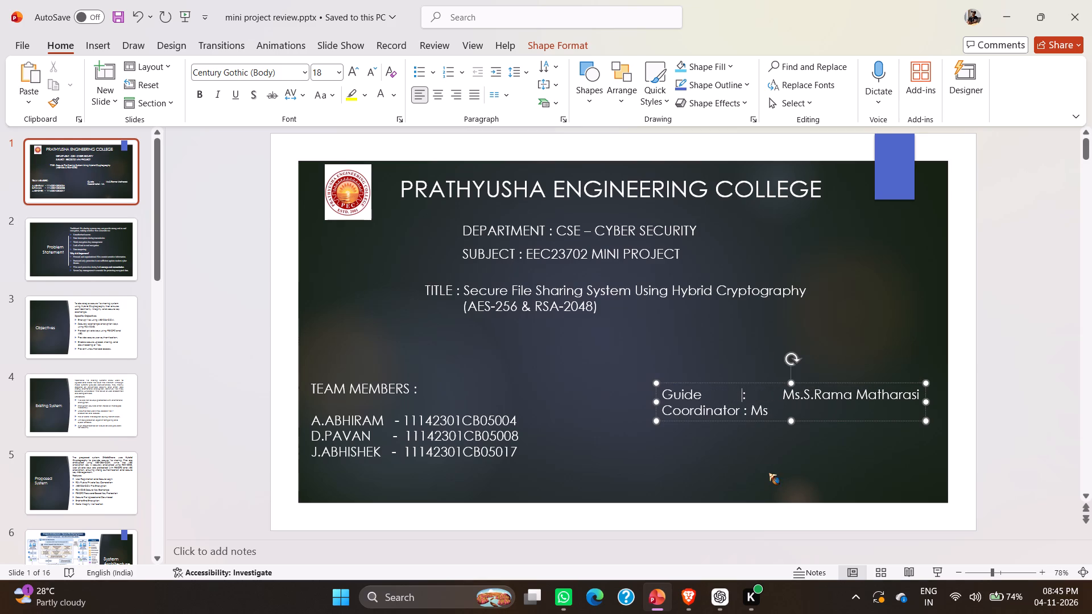
key(space)
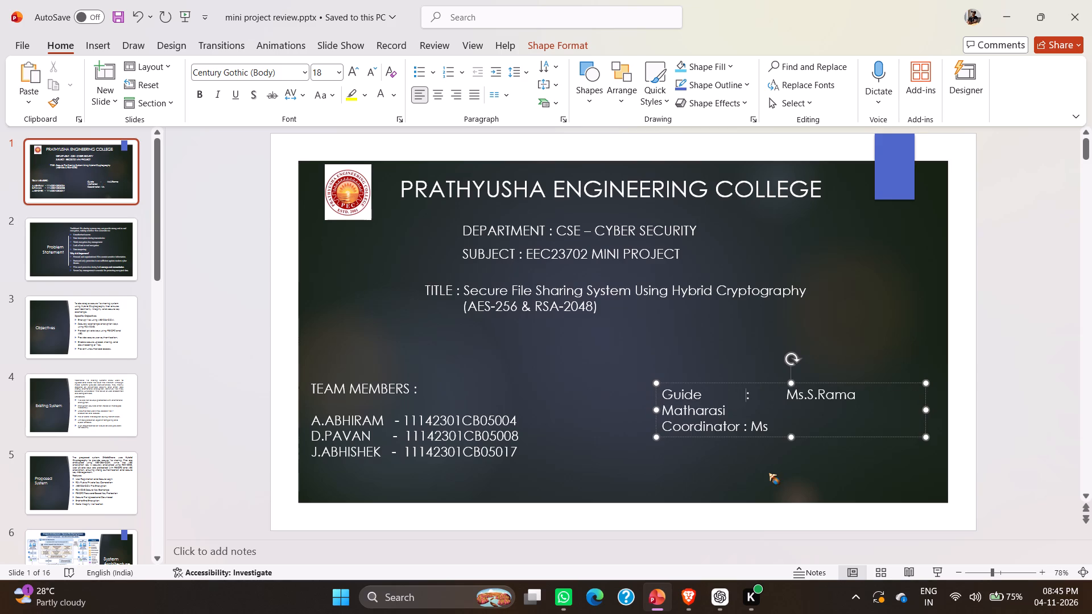
Delete all the spaces between the colon and the name in the Guide line.
key(Right)
key(Right)
key(Right)
key(Right)
key(Right)
key(Right)
key(Right)
key(Right)
key(Right)
key(Right)
key(Right)
key(BackSpace)
key(BackSpace)
key(BackSpace)
key(BackSpace)
key(BackSpace)
key(BackSpace)
key(BackSpace)
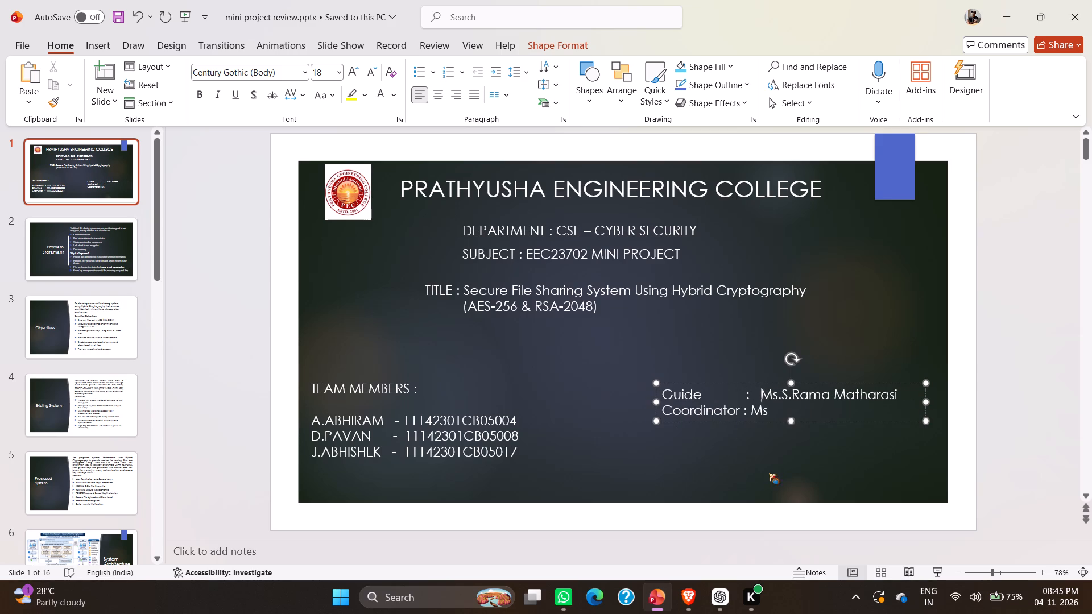
key(BackSpace)
key(BackSpace)
key(BackSpace)
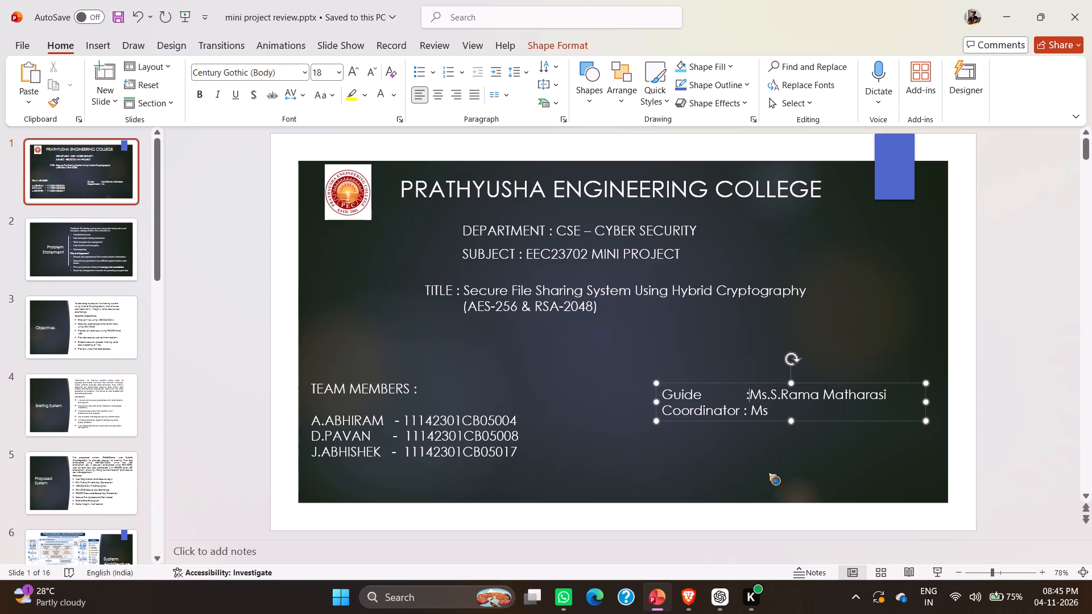
Remove one space before the Guide colon to align it with the Coordinator colon, and put one space after it.
key(Left)
key(BackSpace)
key(Right)
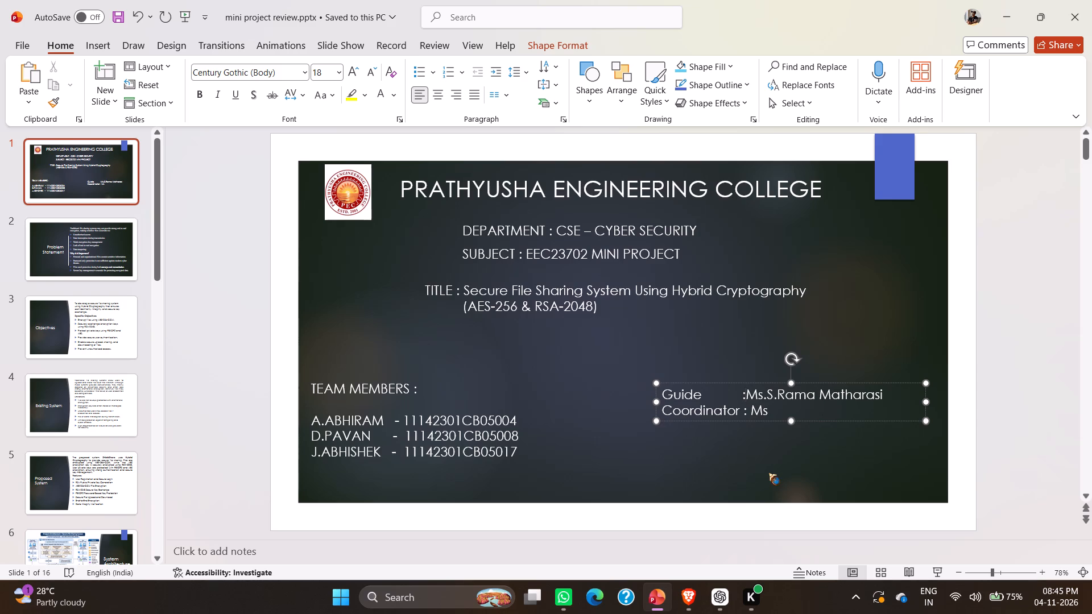
key(space)
Complete the Coordinator line on the title slide by adding a period and the coordinator's name after "Ms".
key(Down)
key(Right)
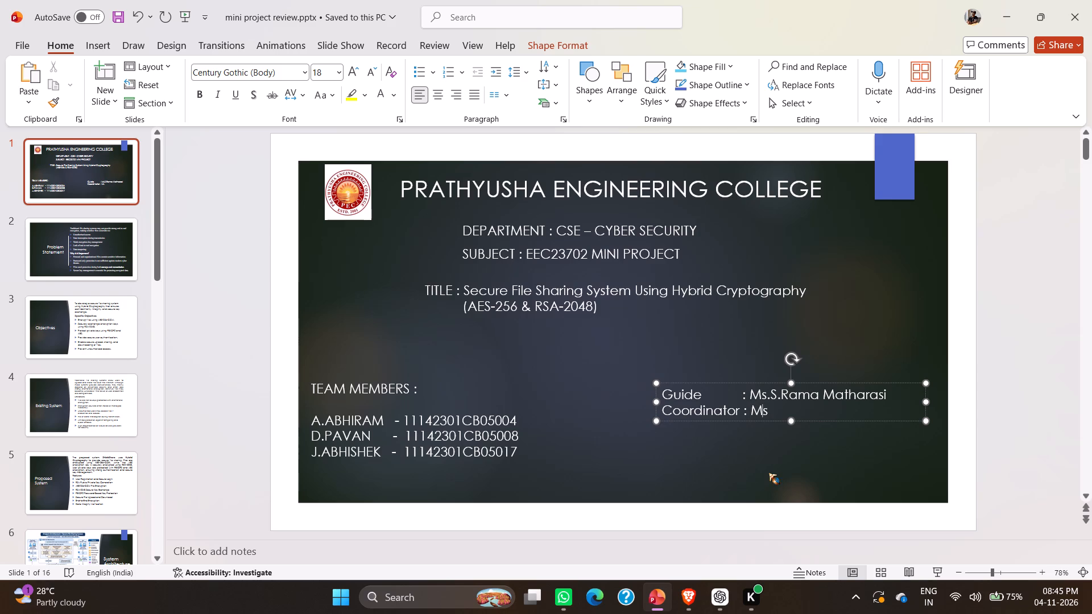
key(Right)
key(period)
key(shift+r)
key(shift+greater)
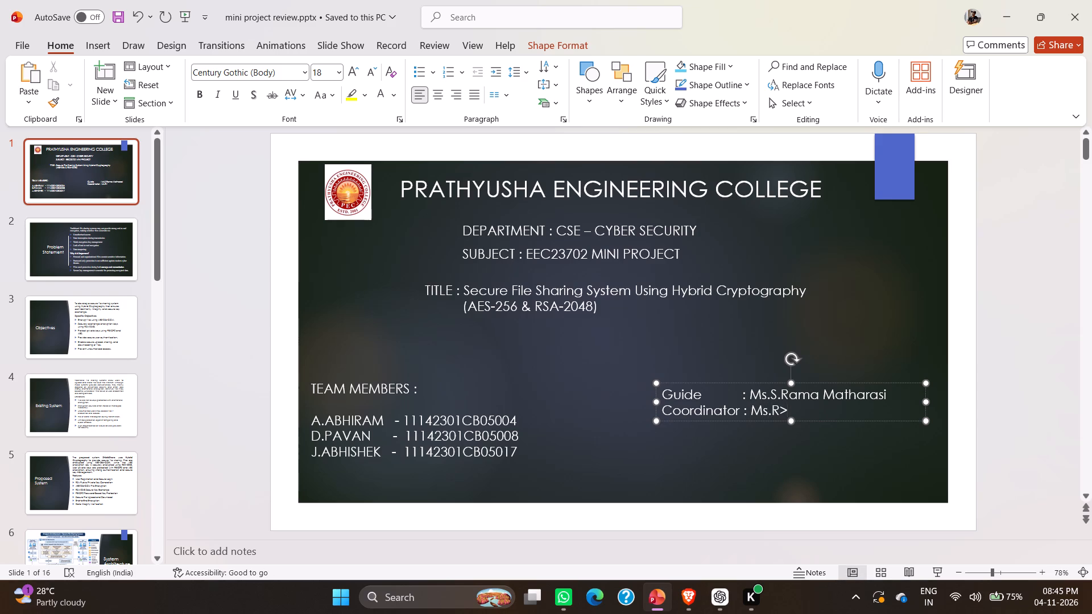
key(BackSpace)
key(period)
text(Devi)
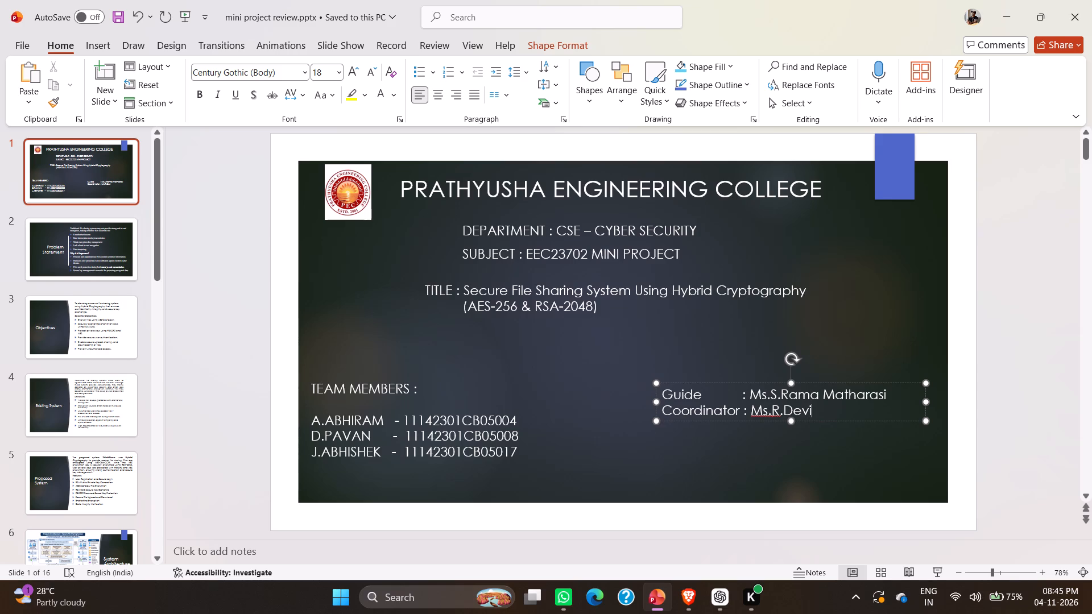
click(1091, 327)
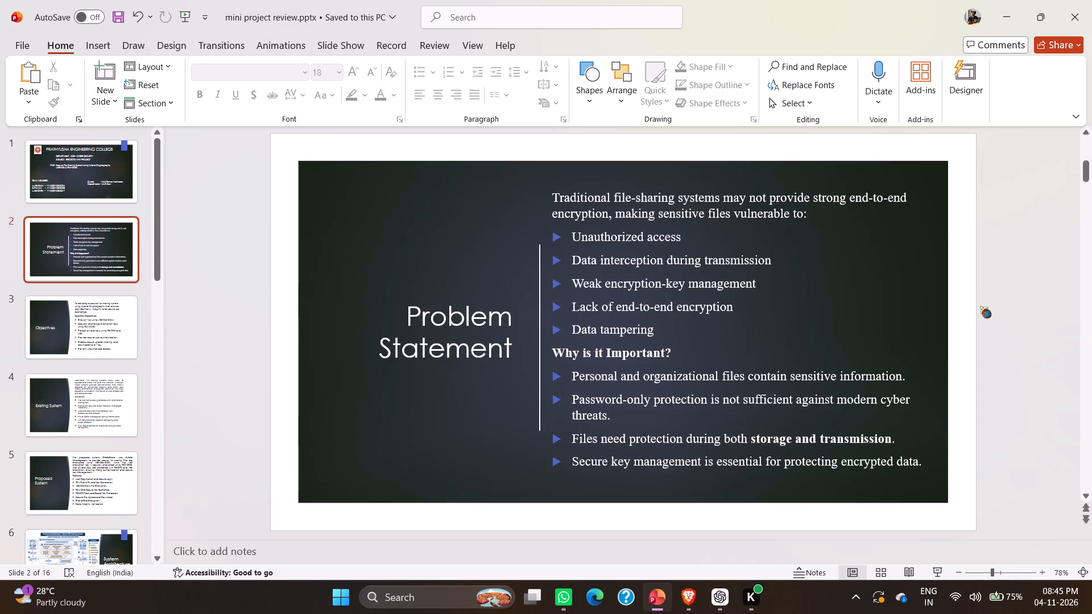
scroll(1003, 306, up, 1)
click(995, 321)
Clear the red spelling mark from the coordinator's name on the title slide, keeping the name as written.
click(785, 408)
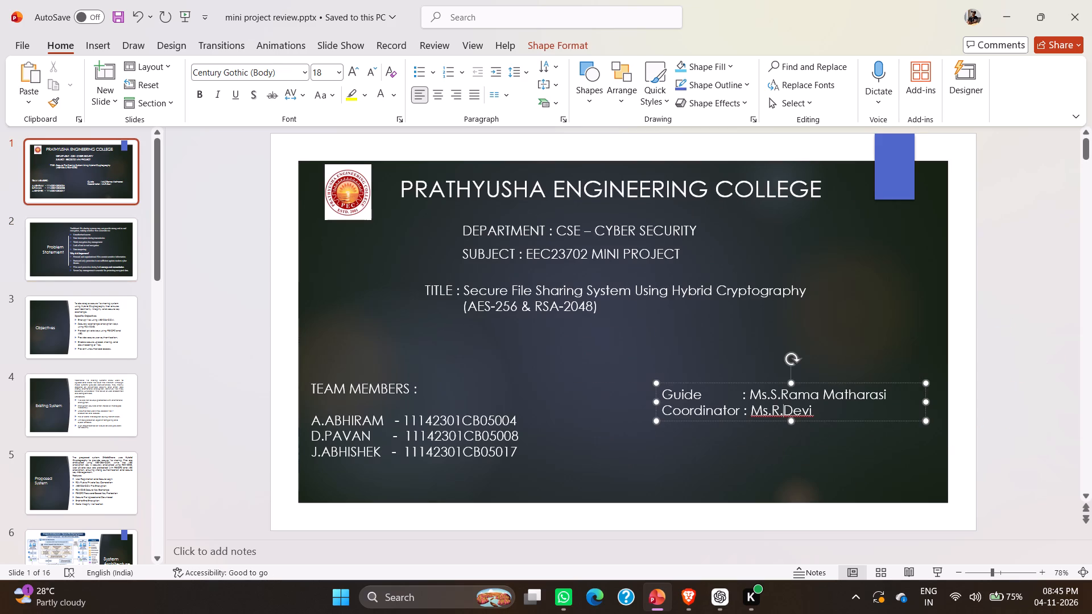
right_click(785, 408)
click(825, 461)
click(999, 439)
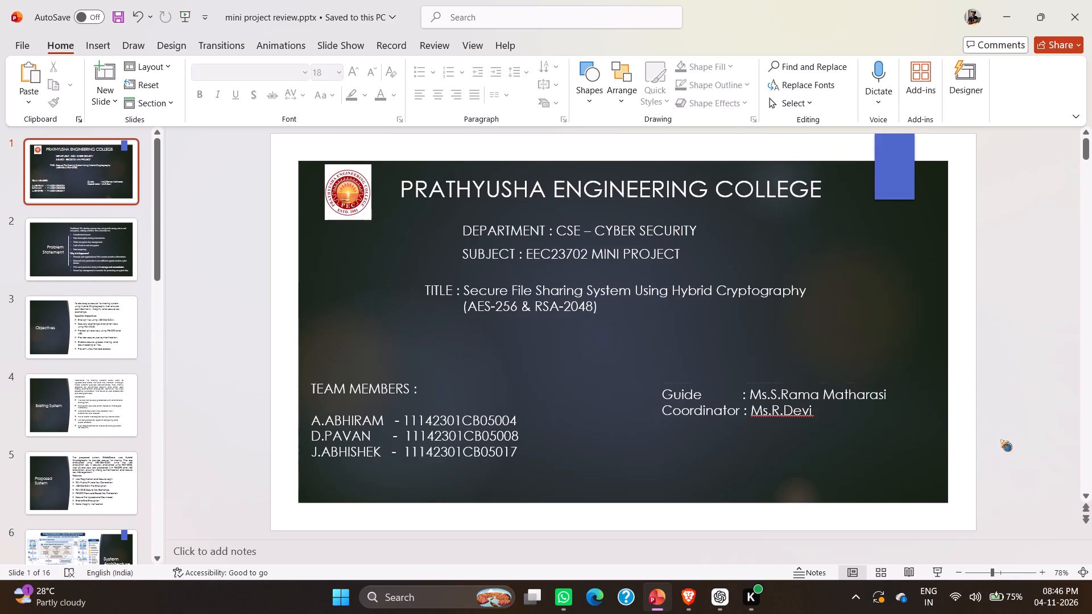
click(775, 404)
right_click(776, 404)
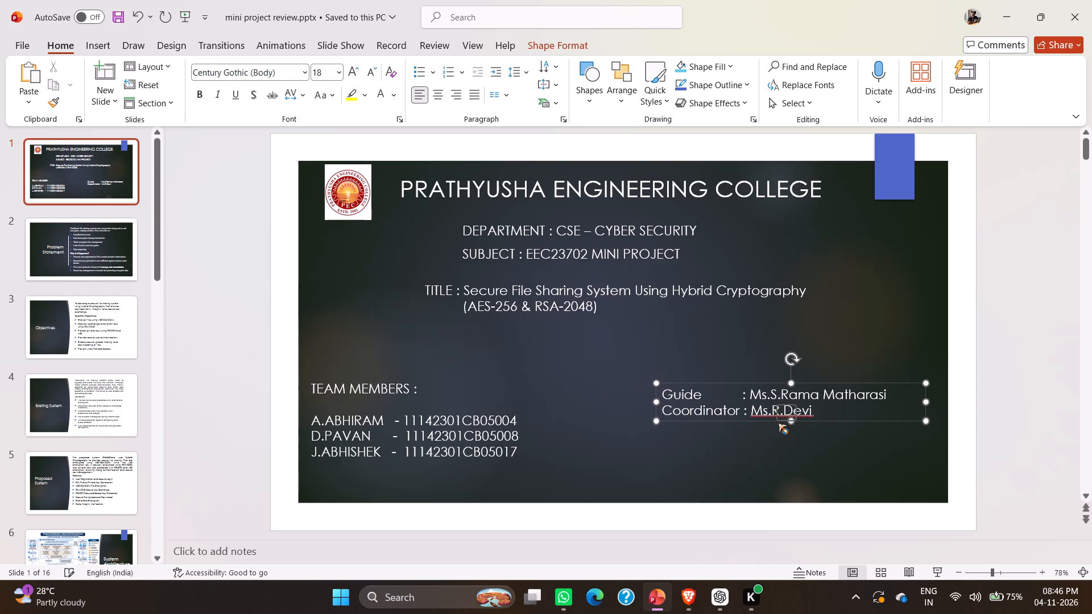
click(774, 466)
right_click(770, 416)
click(1074, 389)
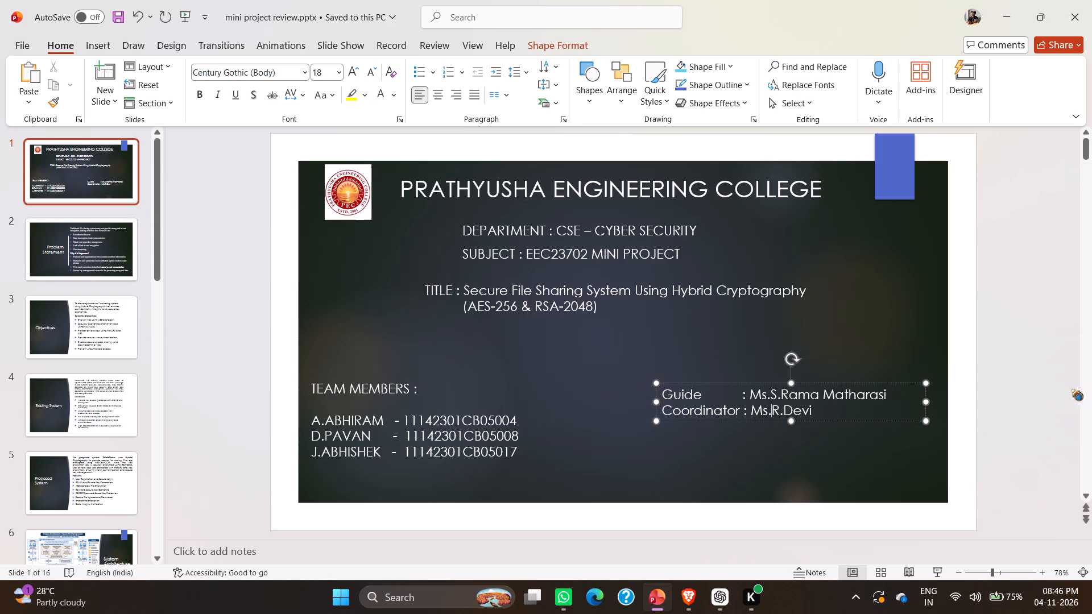
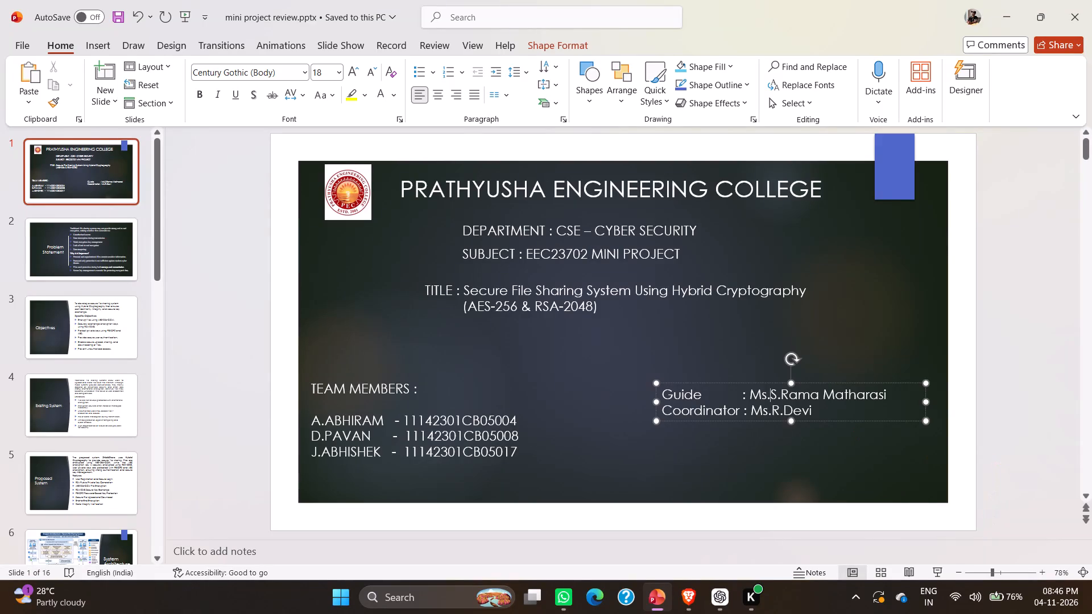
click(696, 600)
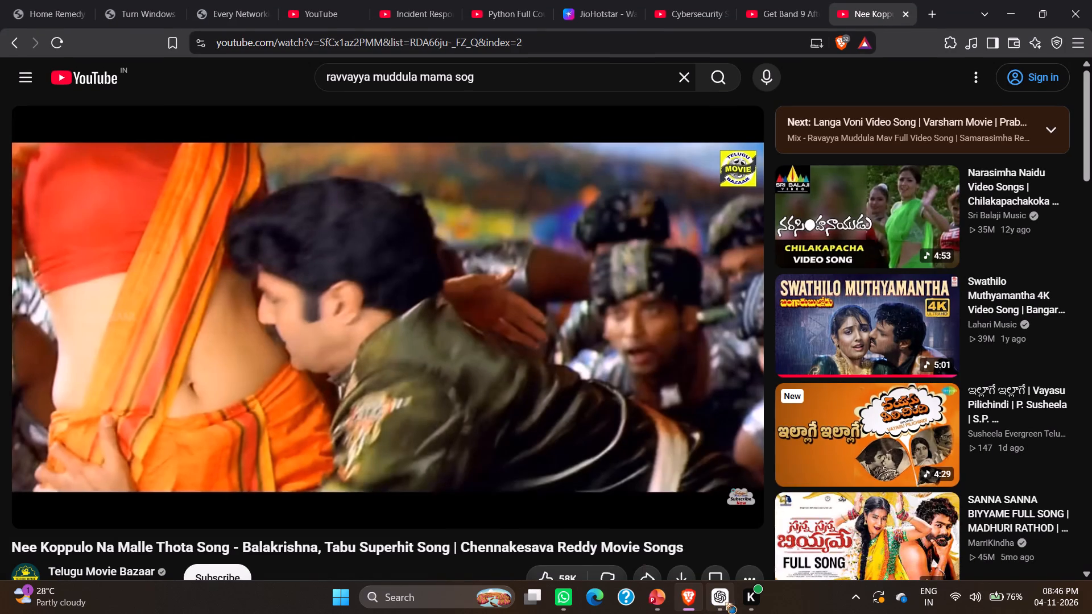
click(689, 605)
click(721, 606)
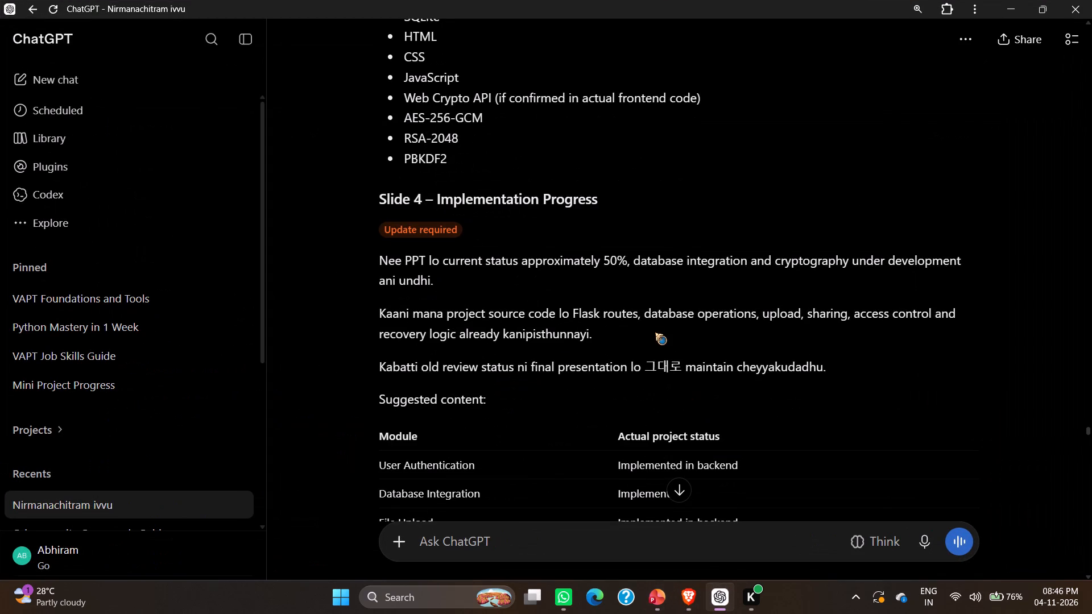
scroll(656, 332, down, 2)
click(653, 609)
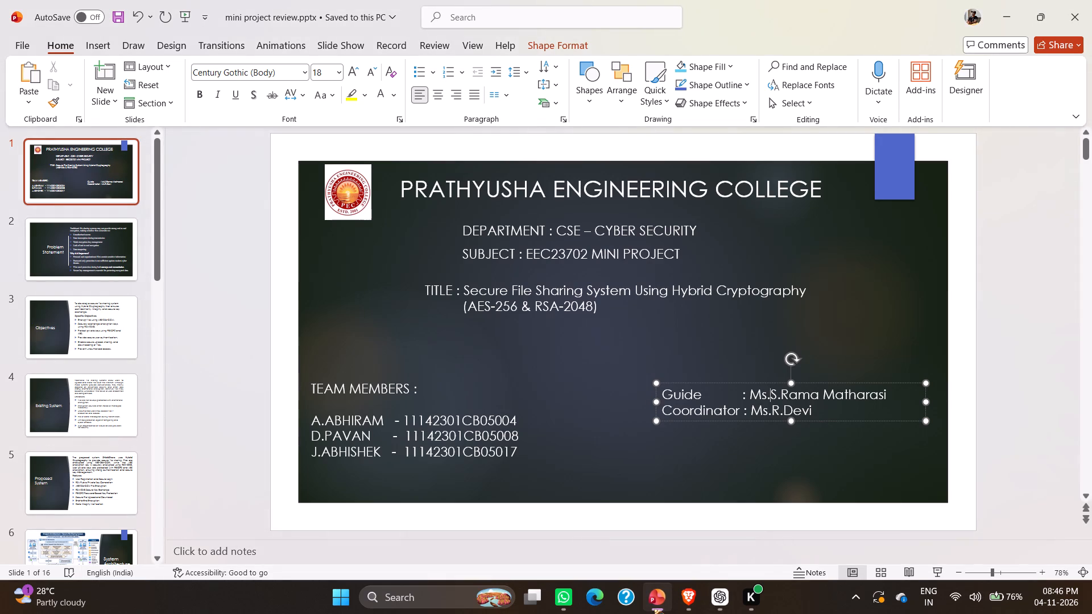
Deselect the Guide and Coordinator text box on the title slide and save the presentation.
click(884, 530)
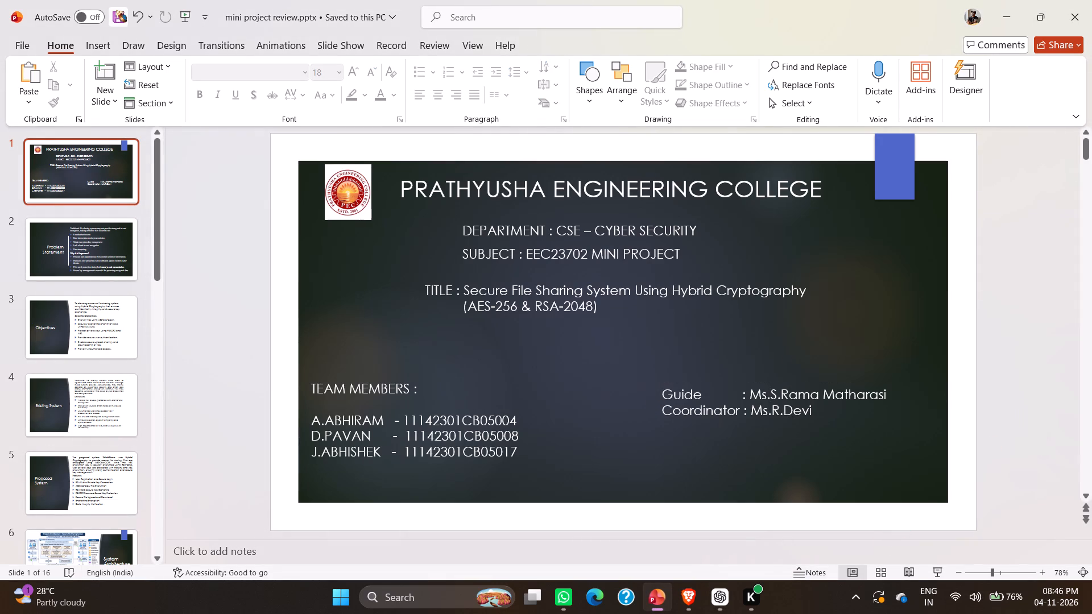
click(115, 10)
Review the presentation slide by slide from the title slide through the module, Future Plan, Advantages and closing slides.
click(362, 190)
click(1018, 278)
scroll(957, 317, down, 1)
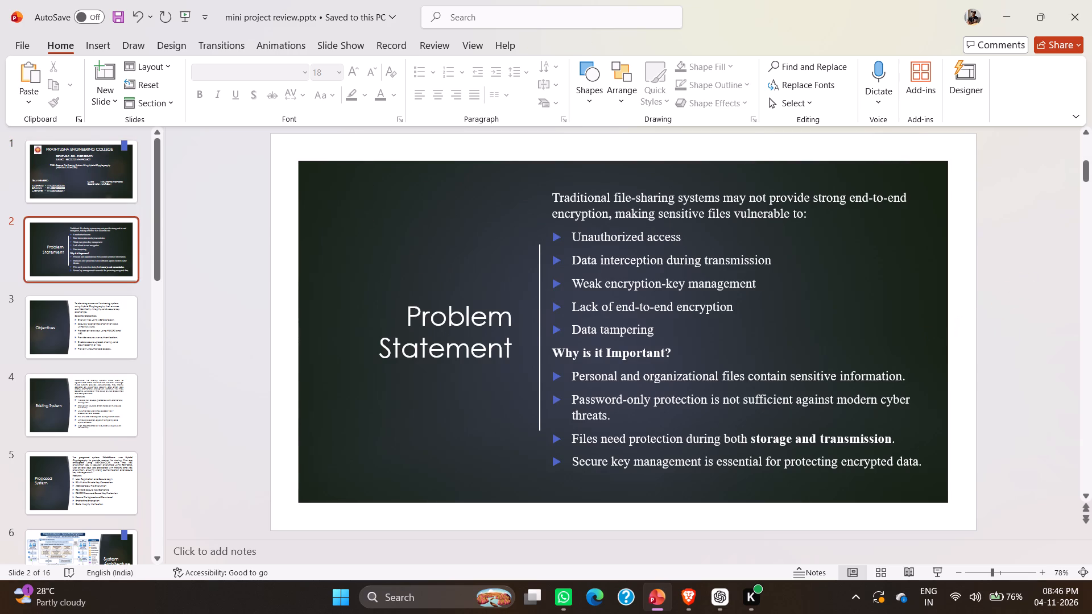
click(540, 334)
click(1033, 297)
scroll(1033, 296, down, 1)
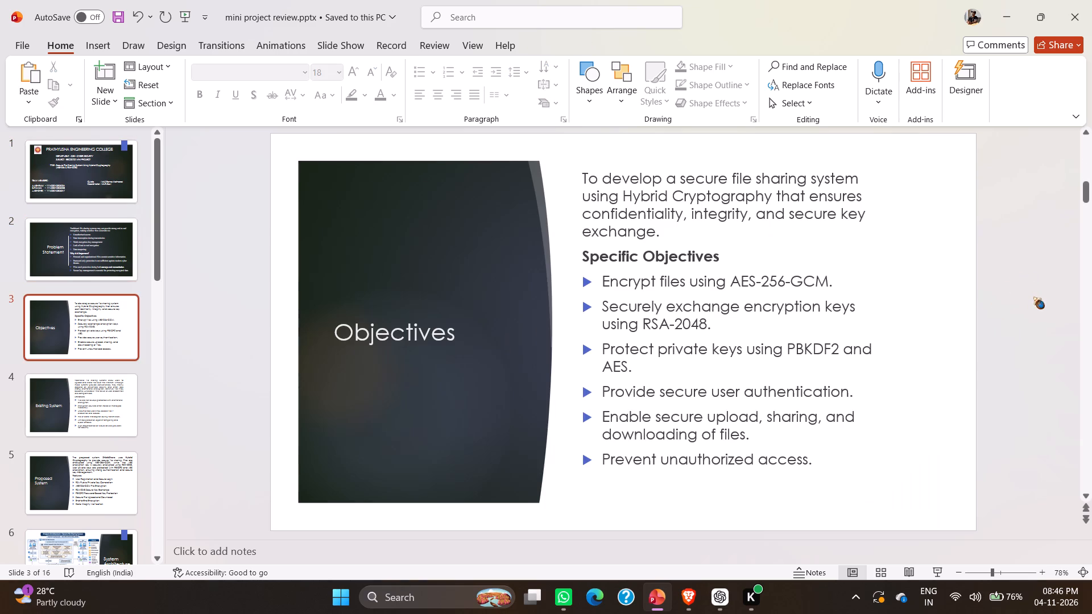
scroll(1033, 296, down, 2)
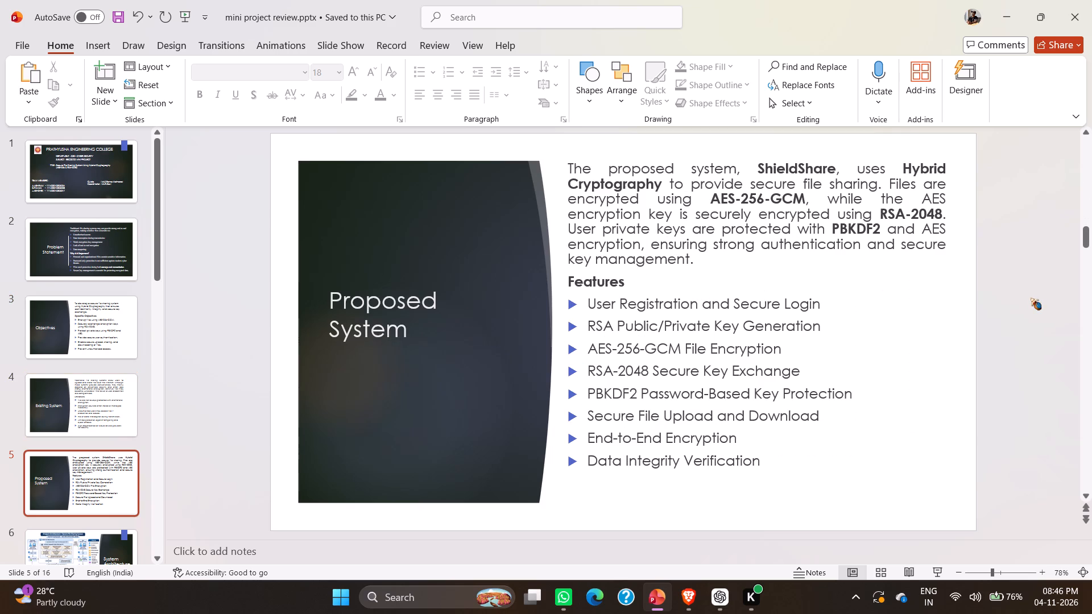
click(736, 208)
click(984, 275)
scroll(984, 275, down, 2)
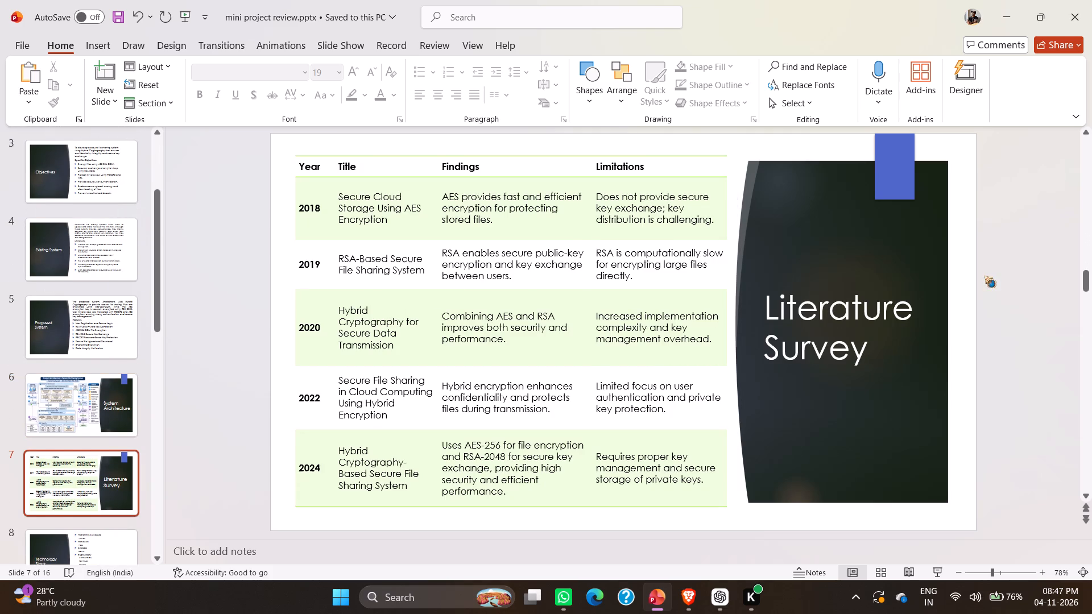
scroll(984, 275, down, 4)
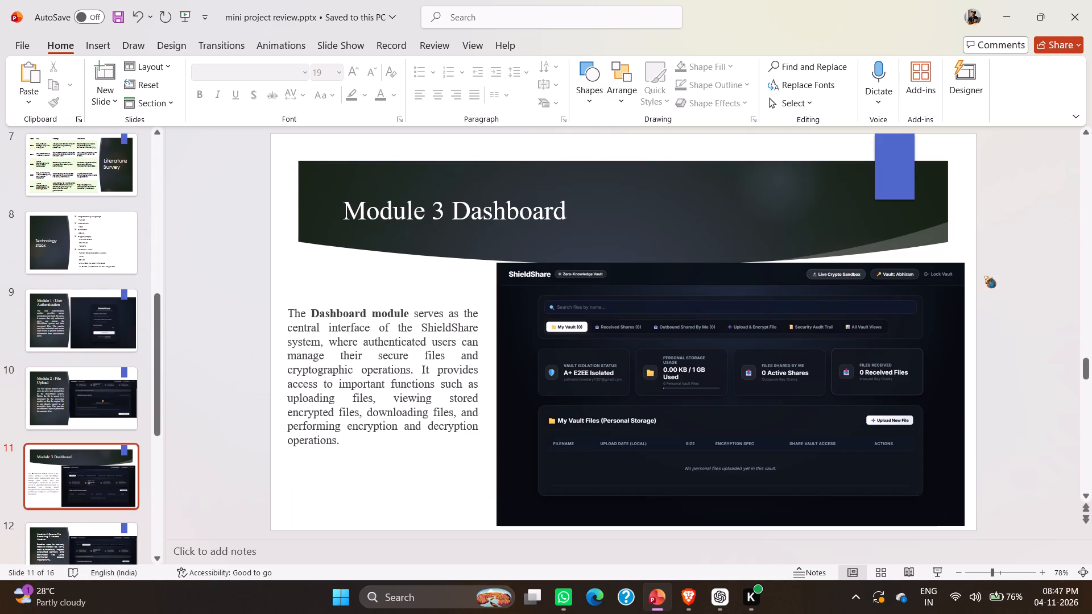
click(803, 370)
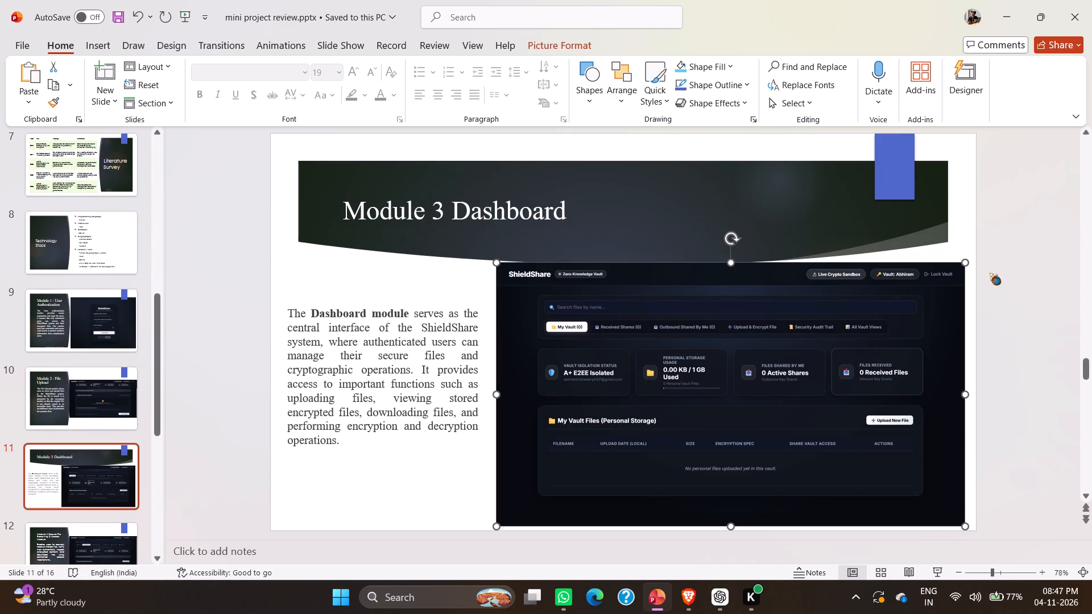
click(989, 272)
scroll(989, 272, down, 1)
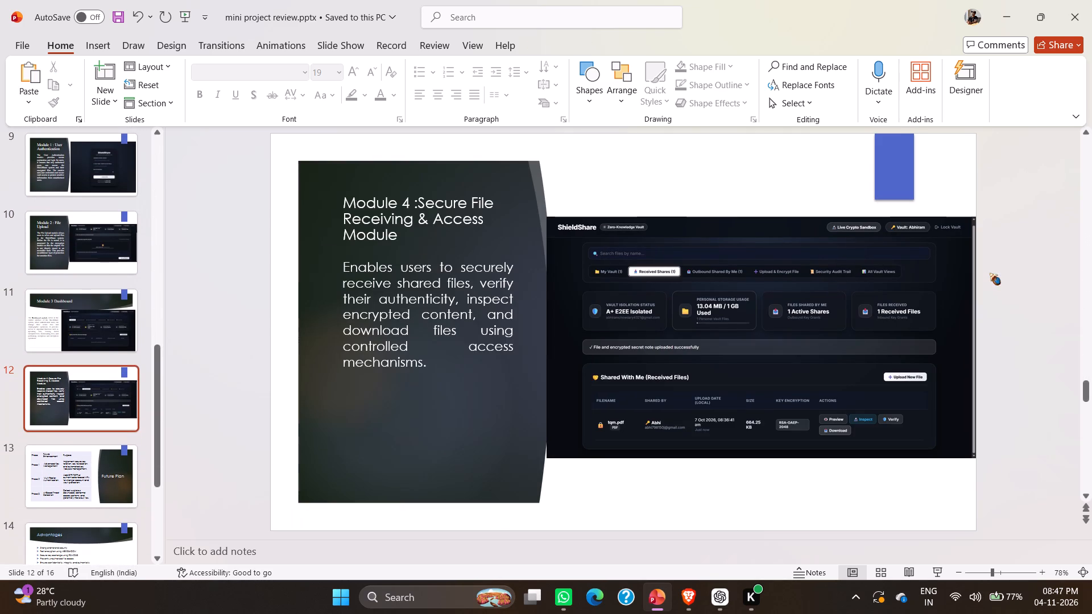
scroll(1004, 279, down, 2)
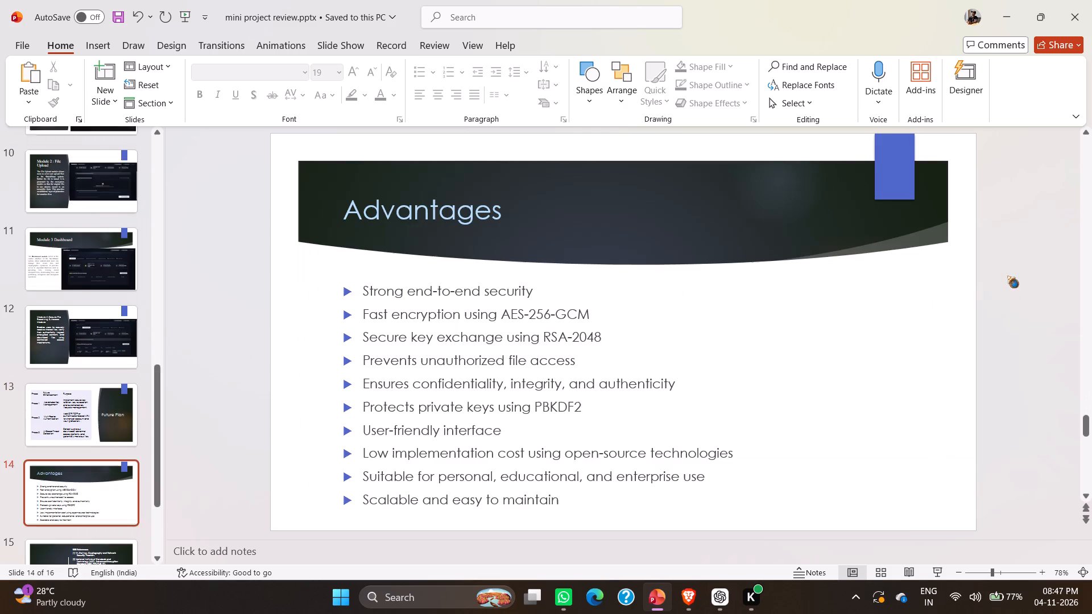
scroll(1007, 275, down, 1)
Look back through the slides to the title slide, and recheck the opening slides up to Proposed System.
scroll(1007, 275, up, 4)
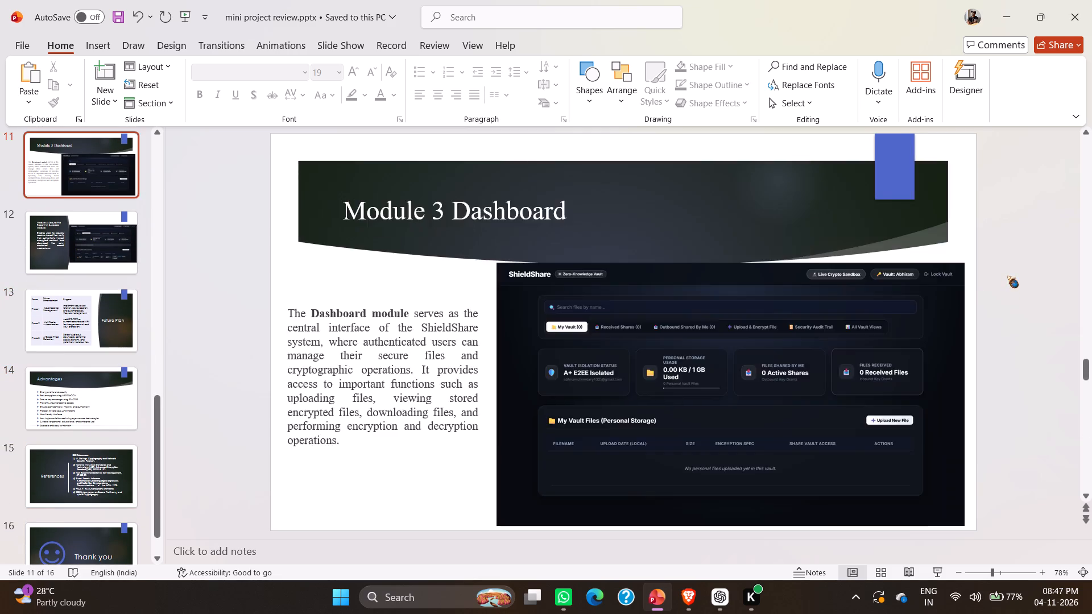
scroll(1007, 275, up, 5)
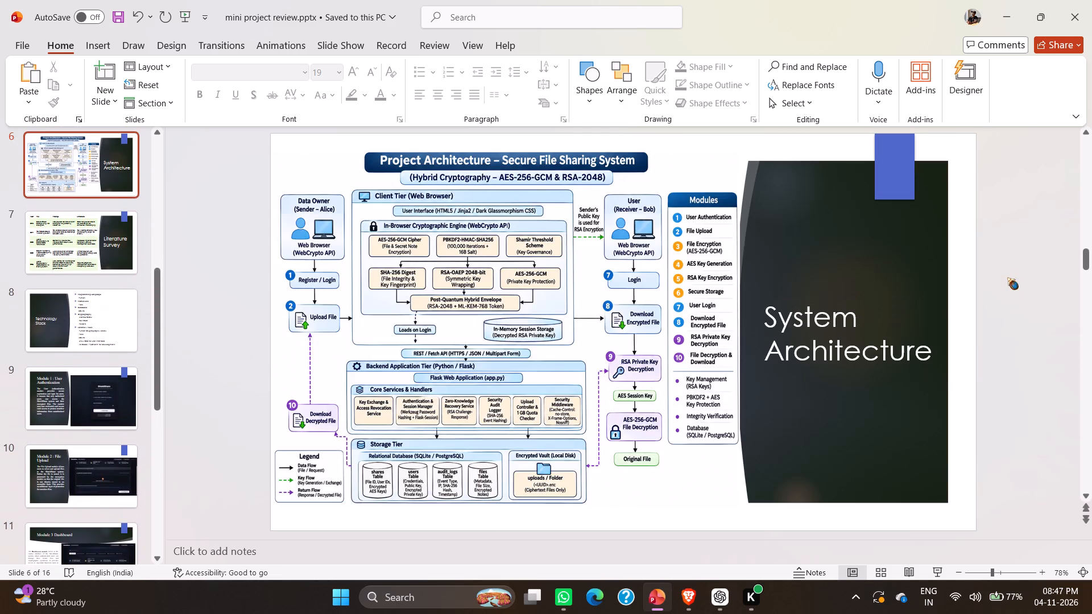
scroll(1007, 277, up, 6)
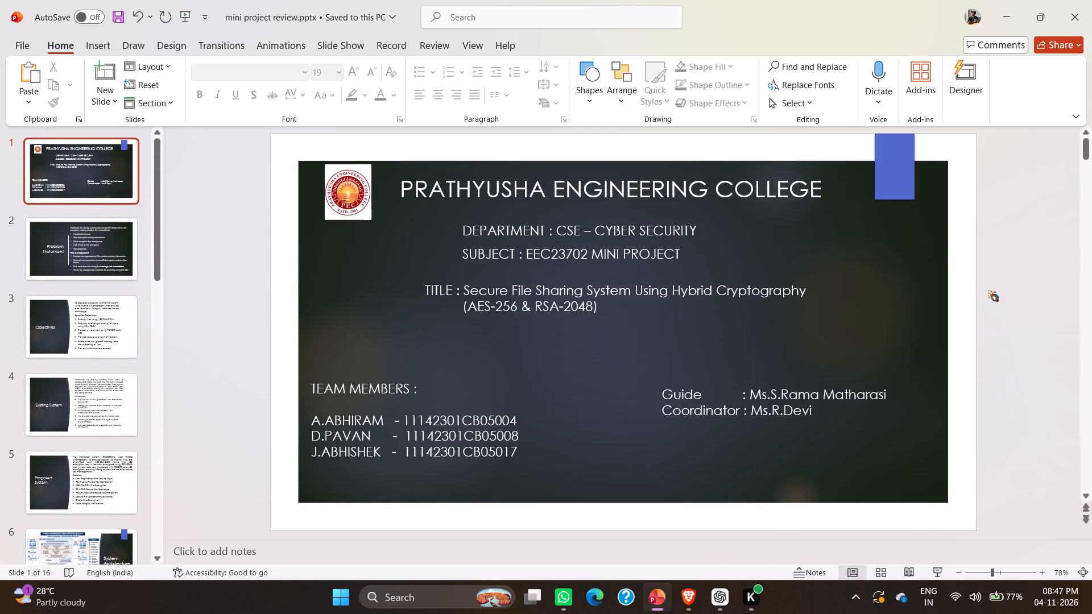
scroll(979, 284, up, 1)
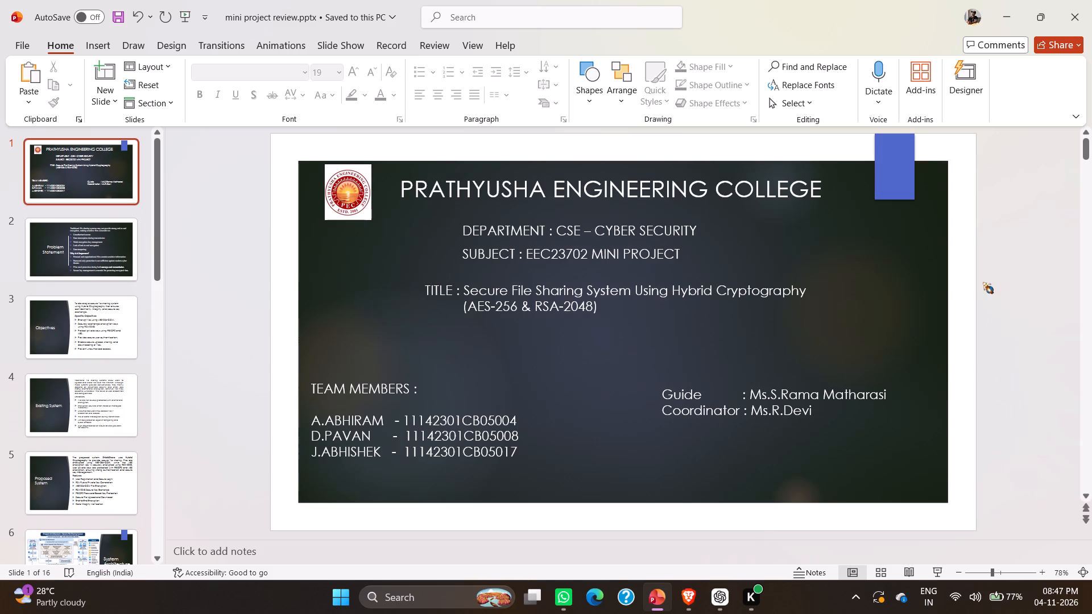
scroll(982, 281, down, 4)
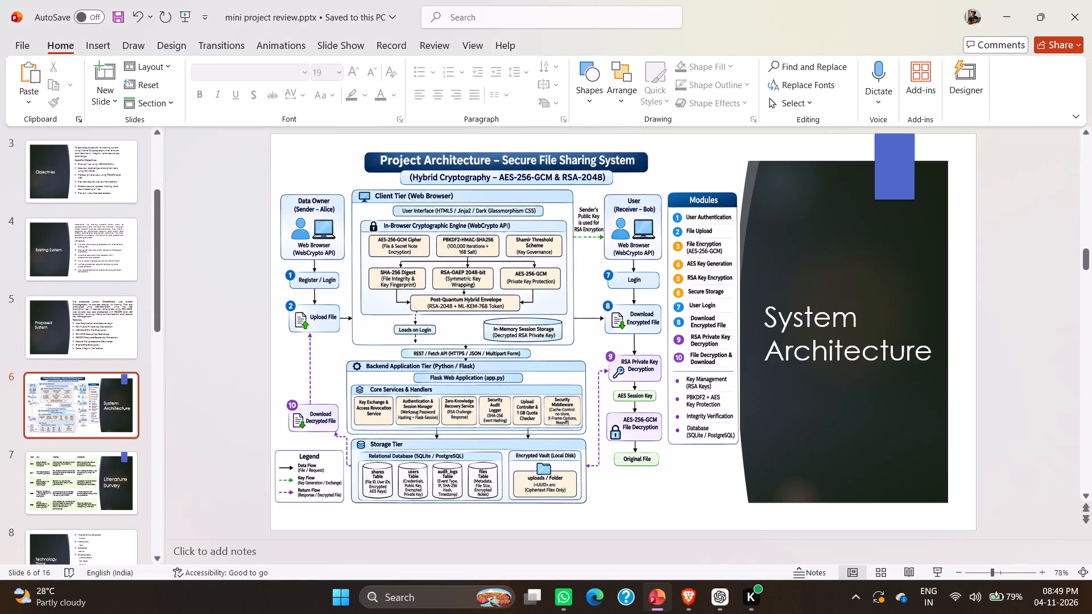
scroll(751, 337, down, 1)
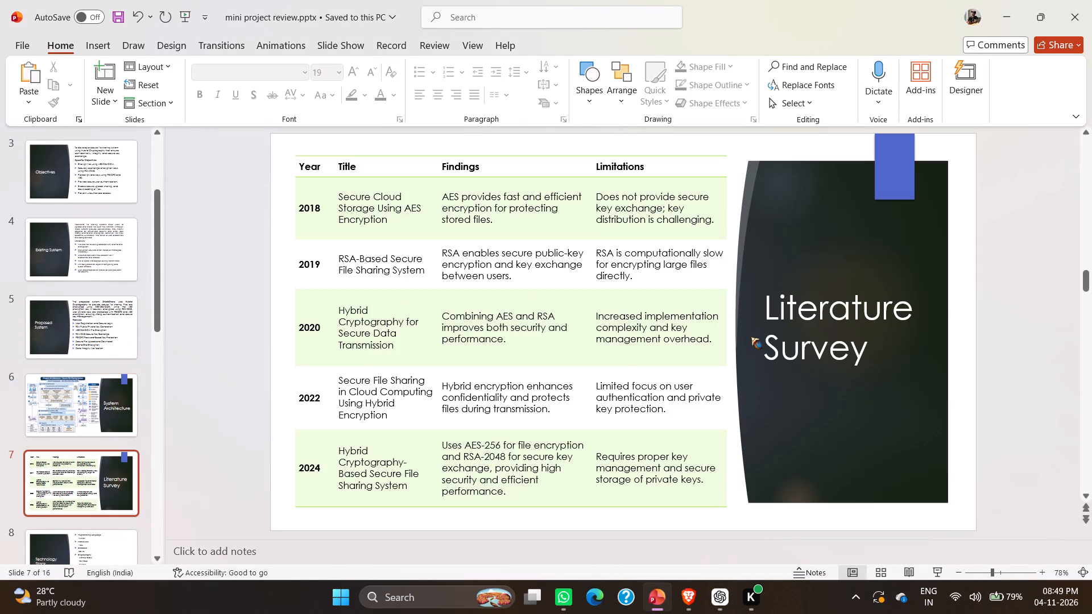
scroll(751, 337, down, 2)
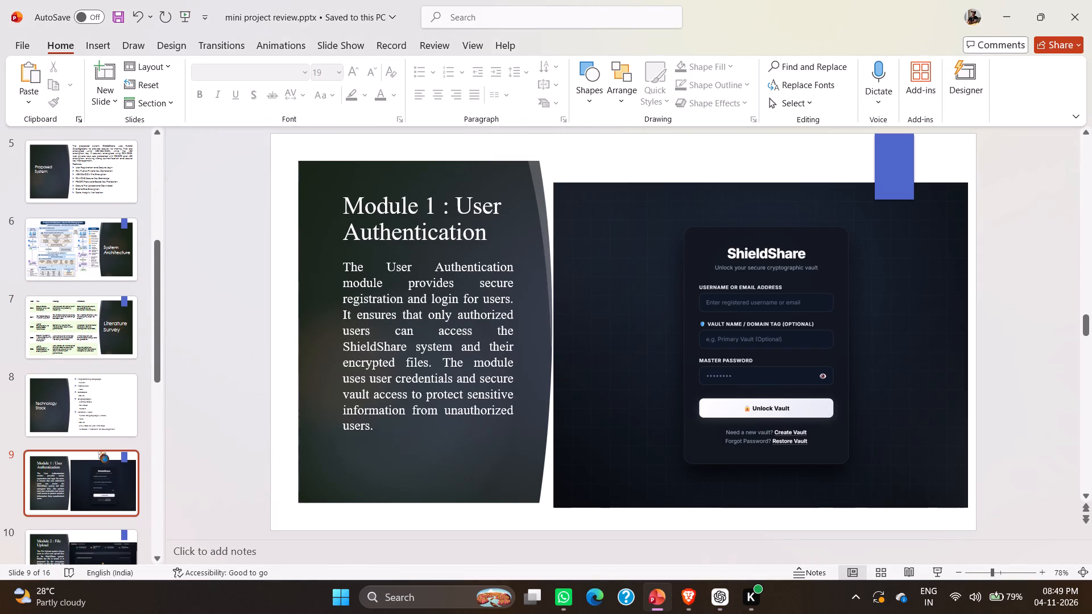
click(85, 423)
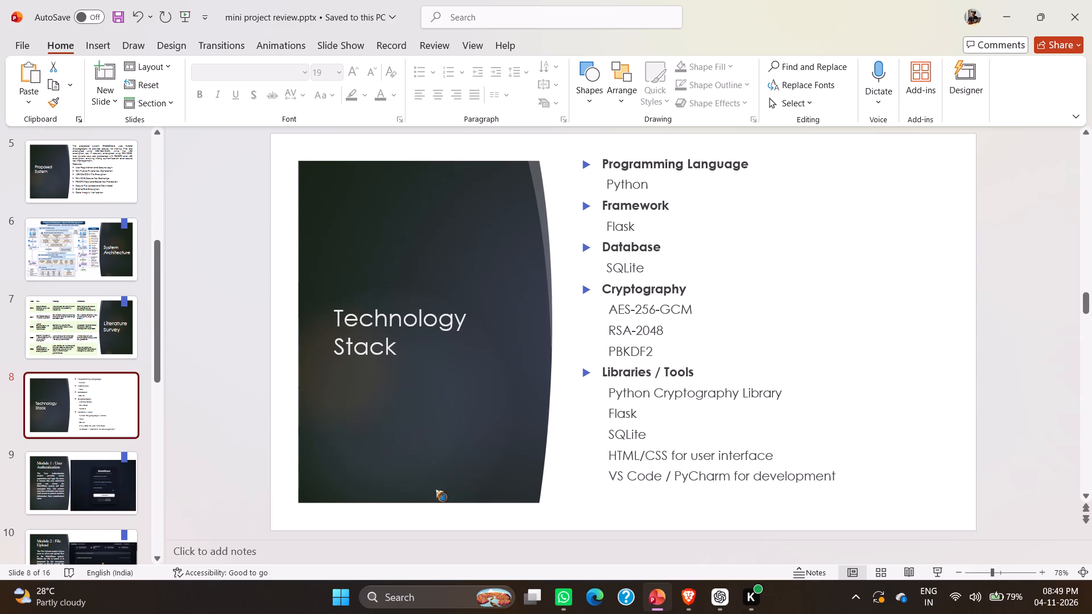
Review the module slides, Future Plan, Advantages and References in the second half of the presentation.
click(63, 513)
scroll(527, 412, down, 1)
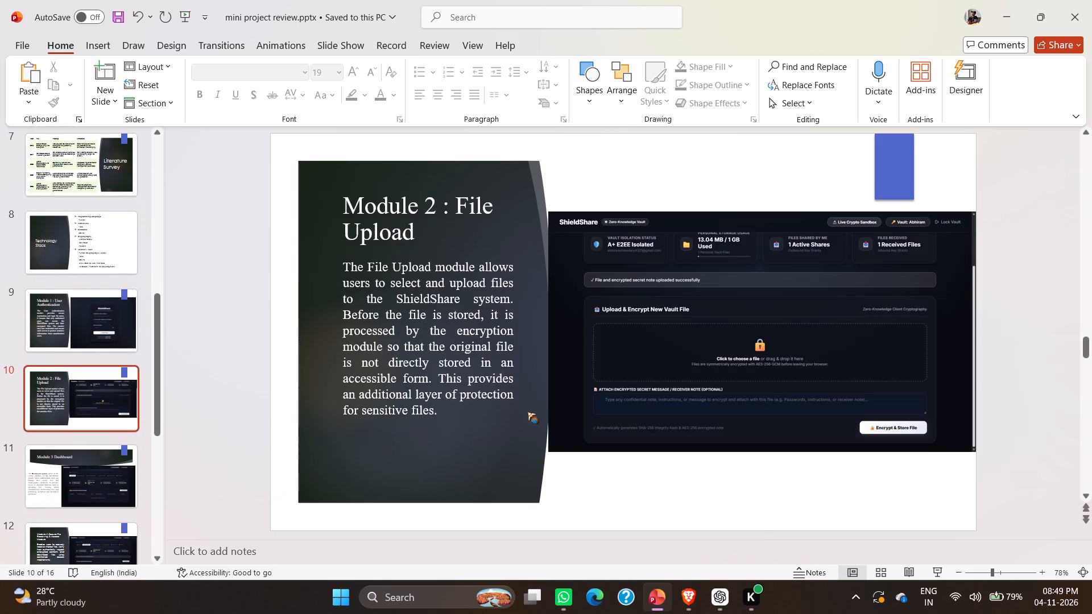
click(86, 480)
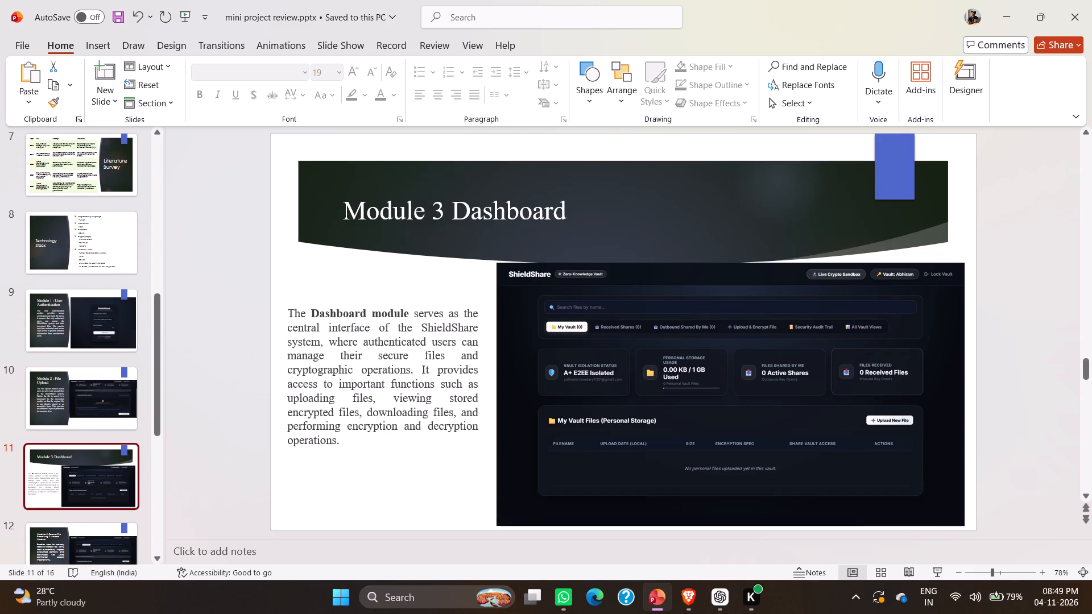
scroll(432, 428, down, 1)
click(78, 468)
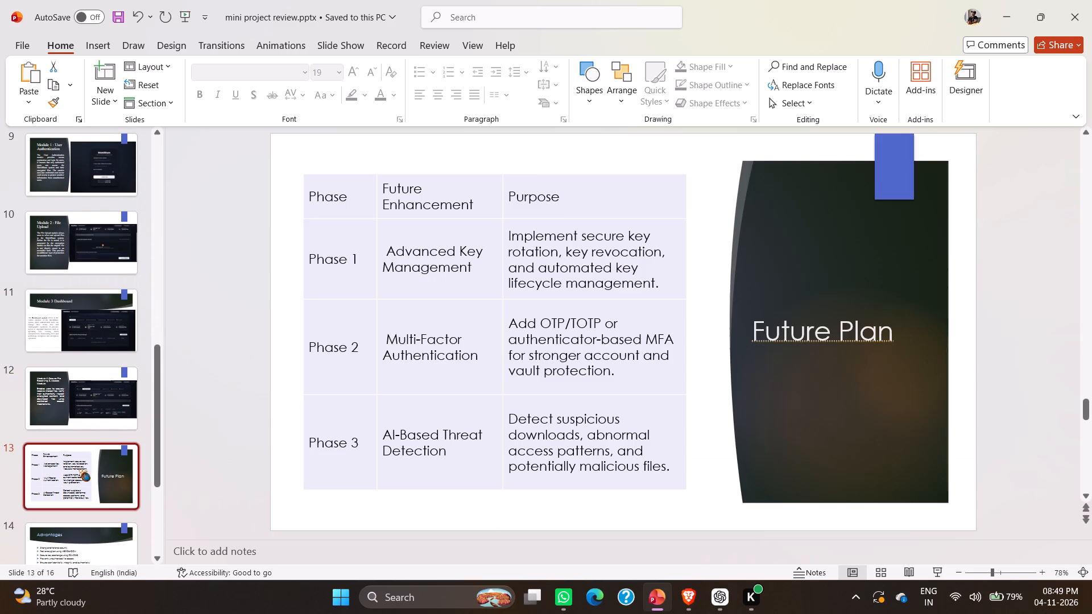
scroll(184, 430, down, 1)
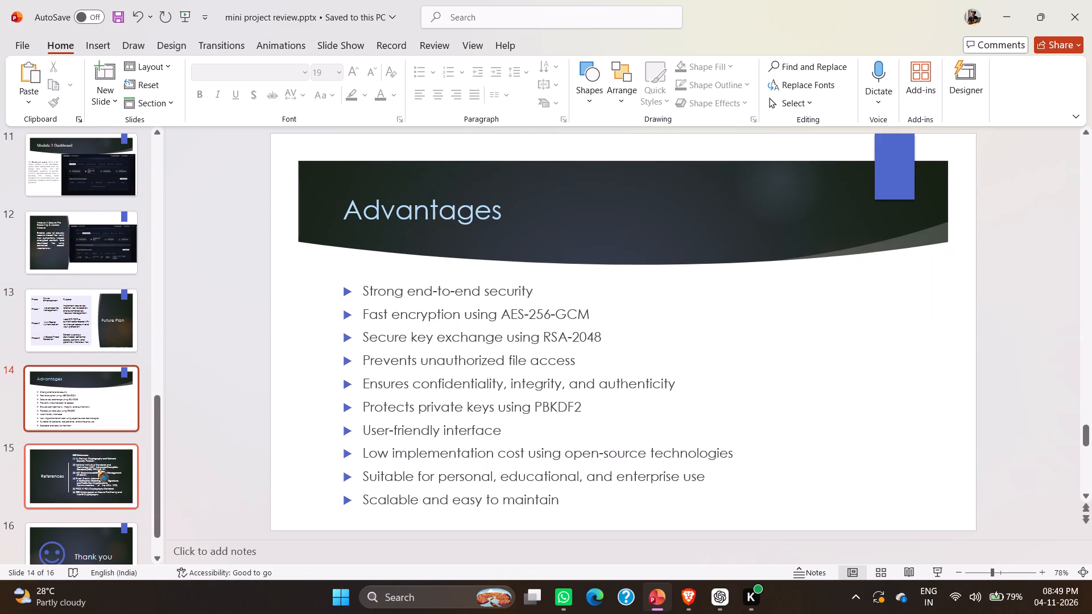
click(98, 470)
Return the slide overview to the title slide and save the mini project review presentation.
scroll(103, 405, up, 20)
scroll(103, 405, up, 3)
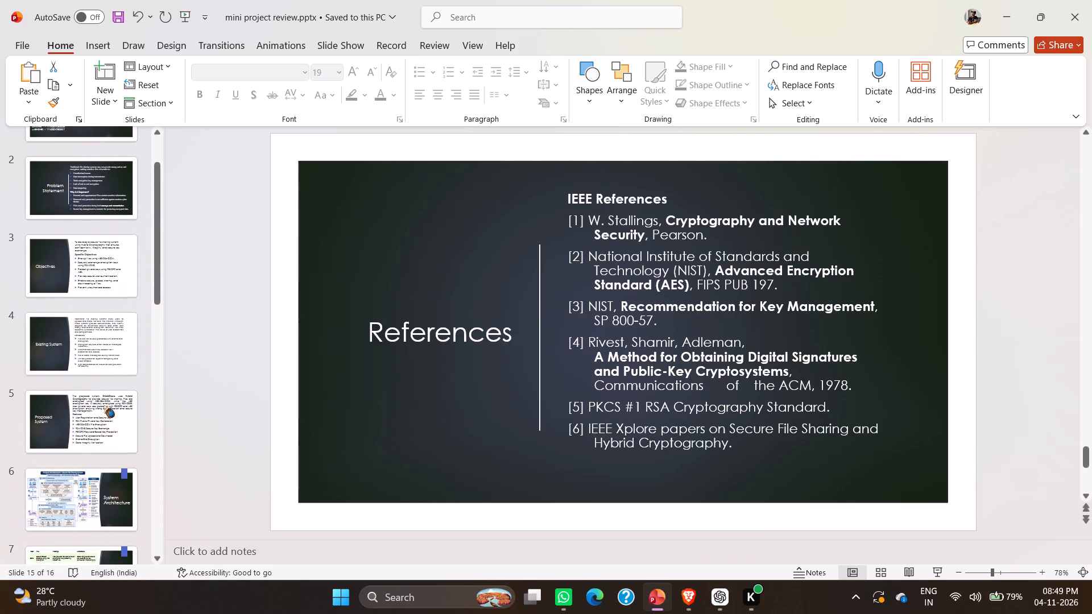
scroll(103, 405, up, 2)
click(119, 27)
click(113, 16)
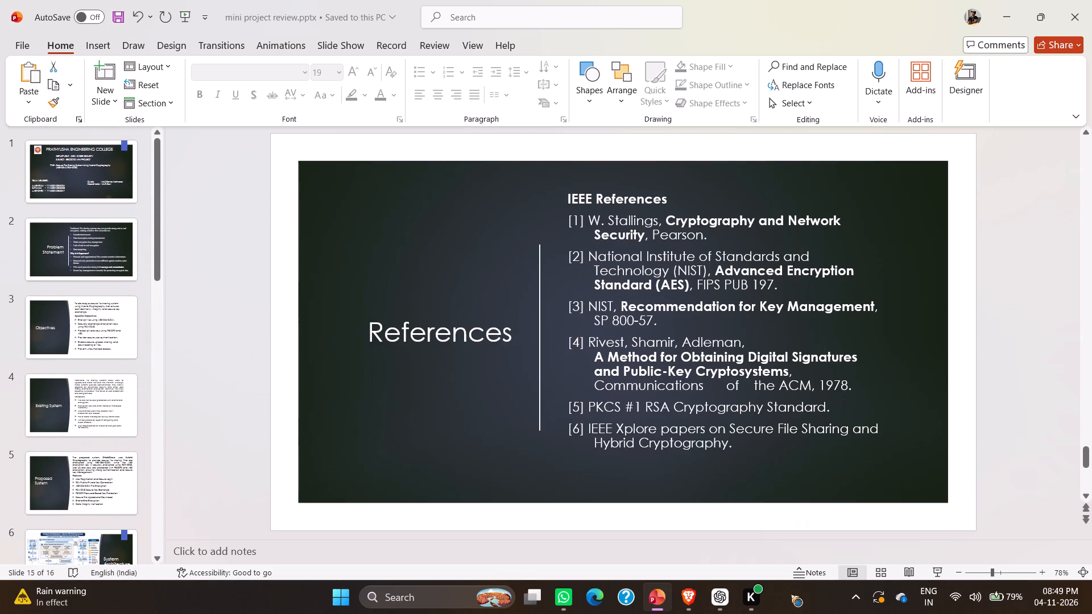
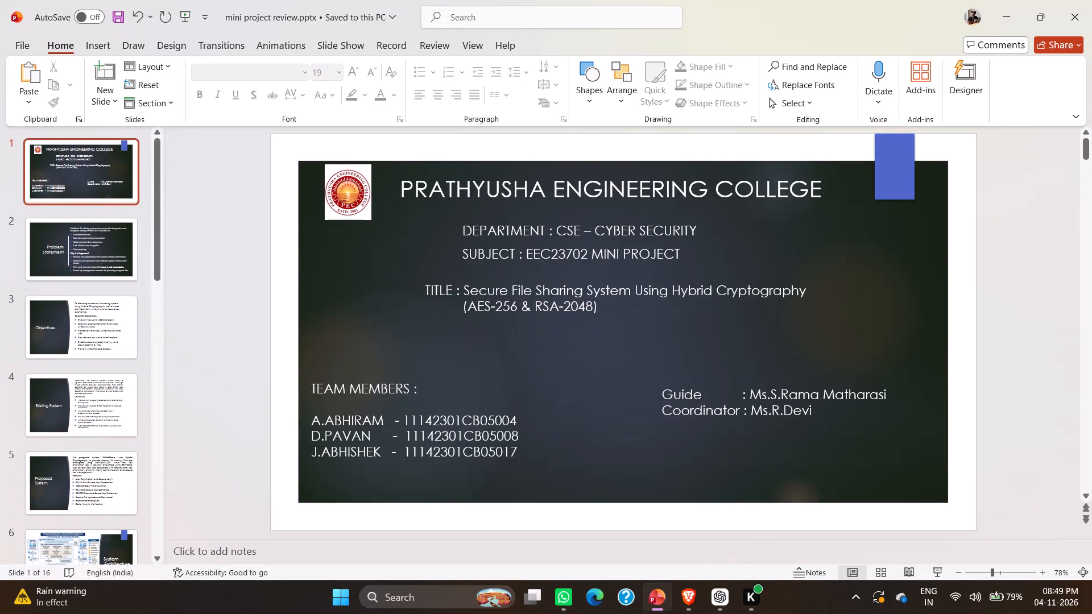
Review the whole presentation once more, slide by slide, from the title slide through to the closing Thank you slide.
key(Down)
key(Down)
key(Down)
key(Down)
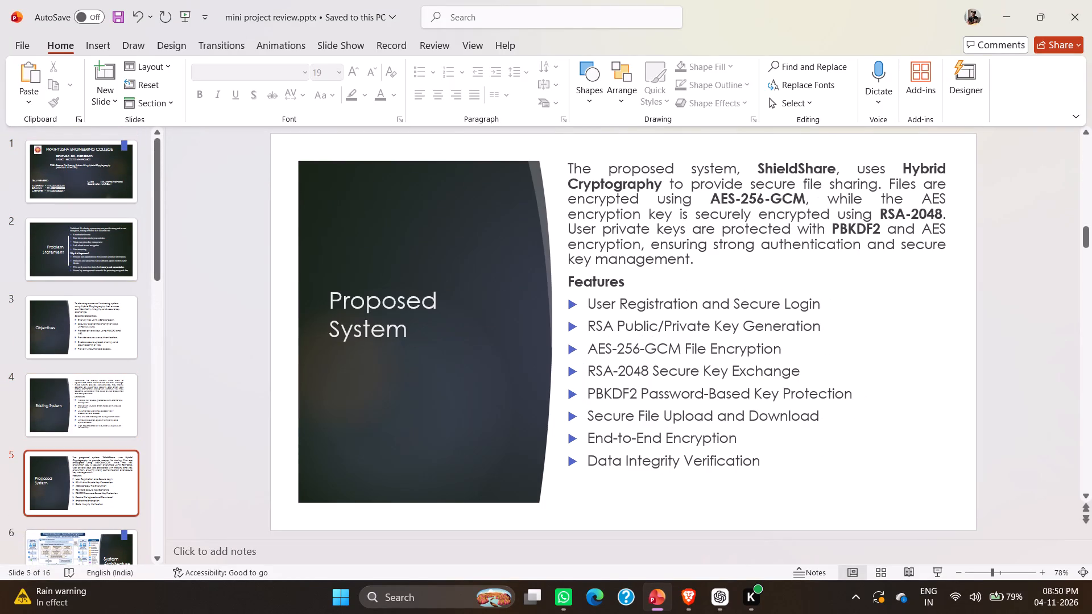
key(Down)
key(Down)
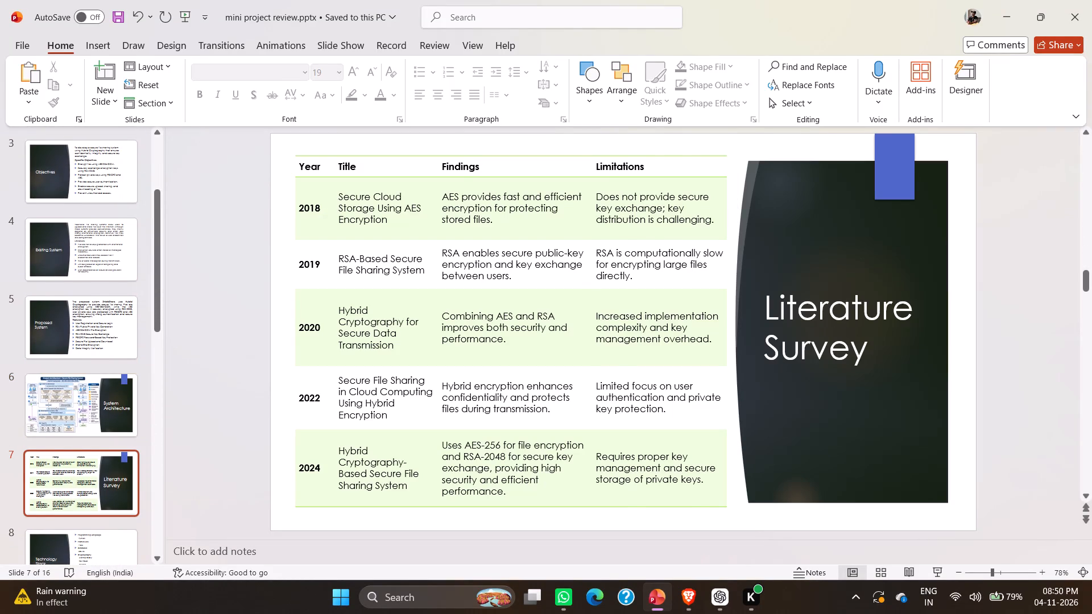
key(Down)
key(Down)
key(Down)
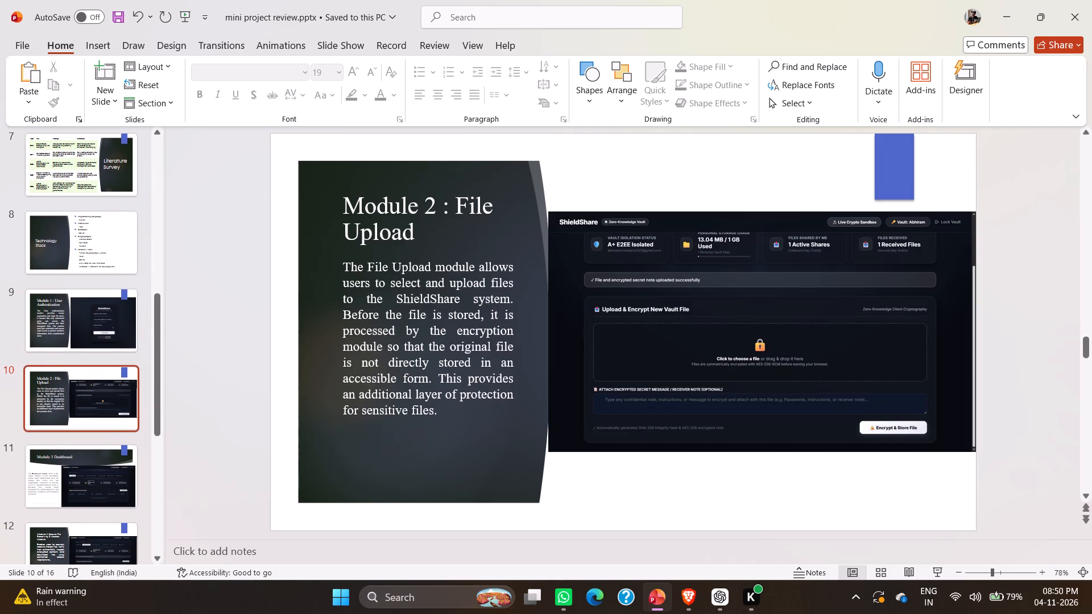
key(Down)
key(Down)
key(Down)
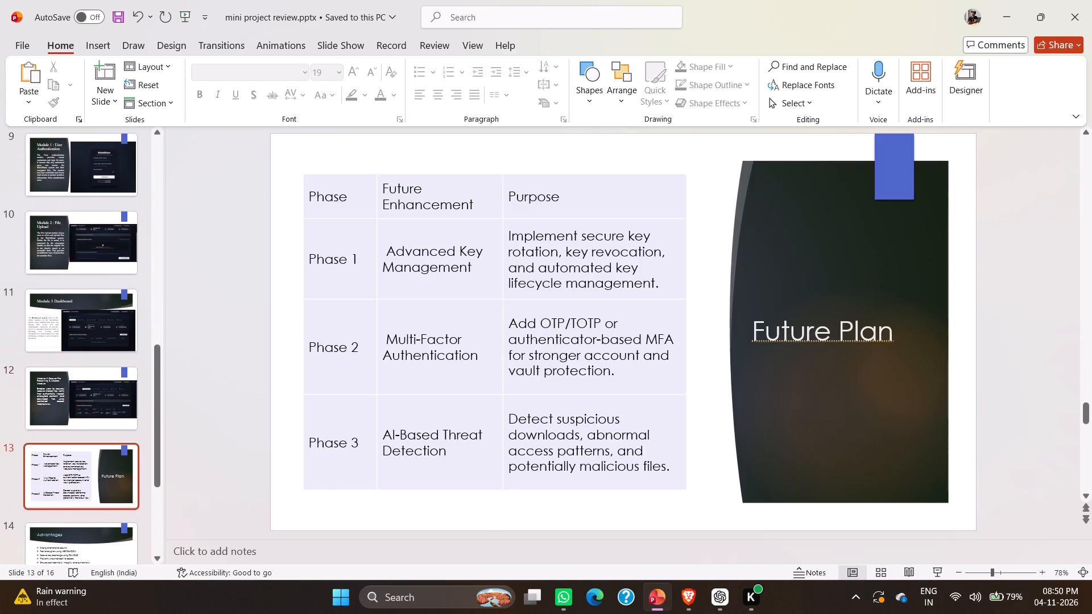
key(Down)
key(Down)
key(Down)
key(Down)
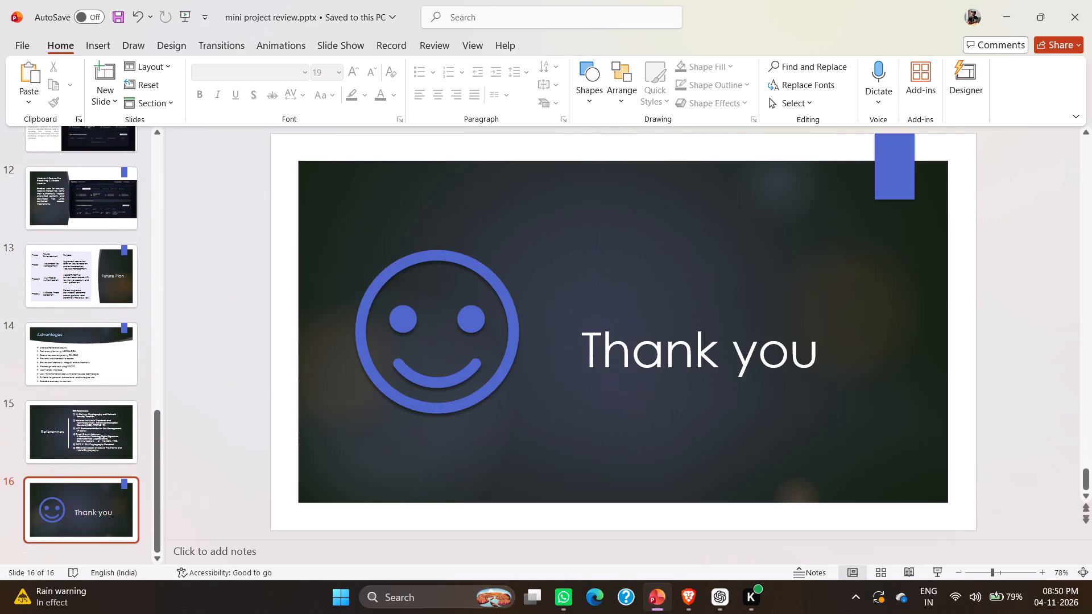